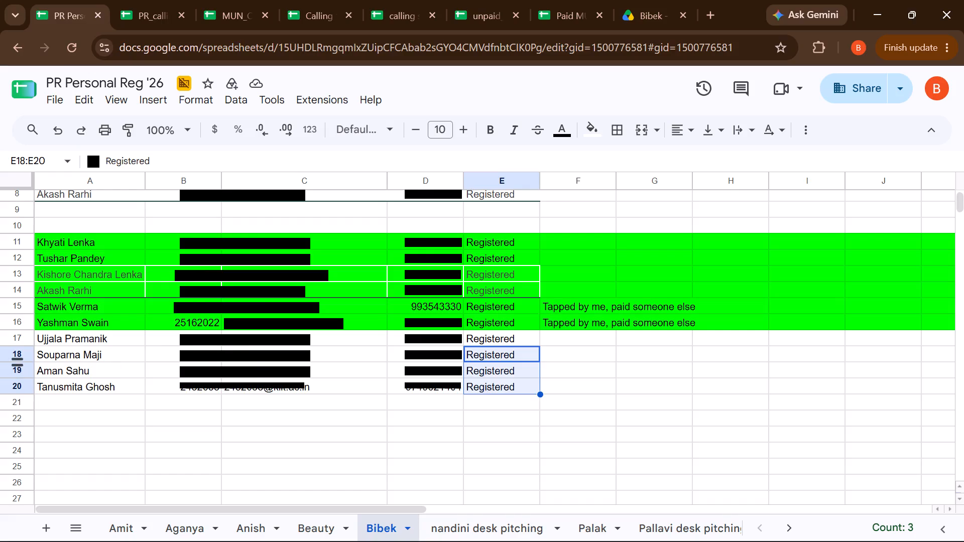
Clear the two registrant entries in cells A7:E8 of the Bibek sheet, which are repeated in the green rows below.
drag(21, 372, 20, 389)
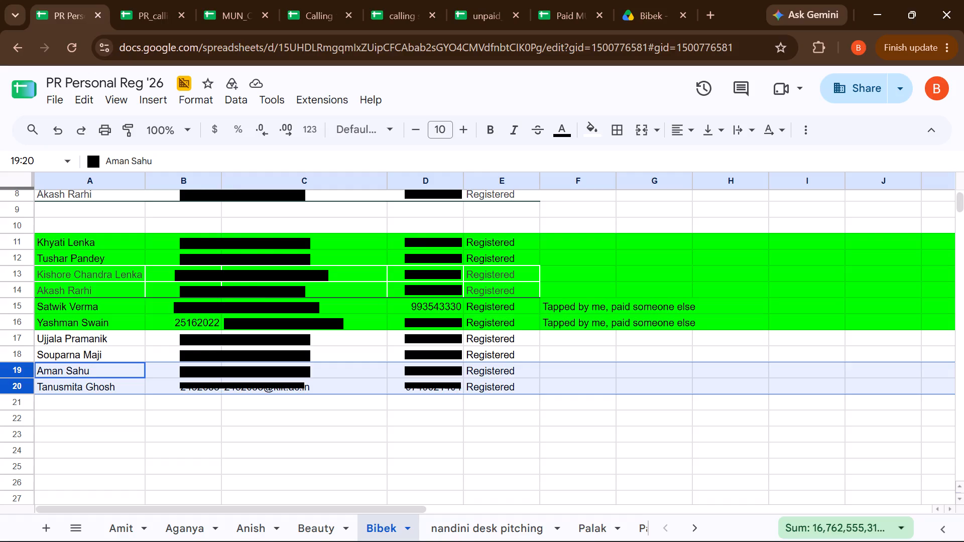
scroll(239, 270, up, 2)
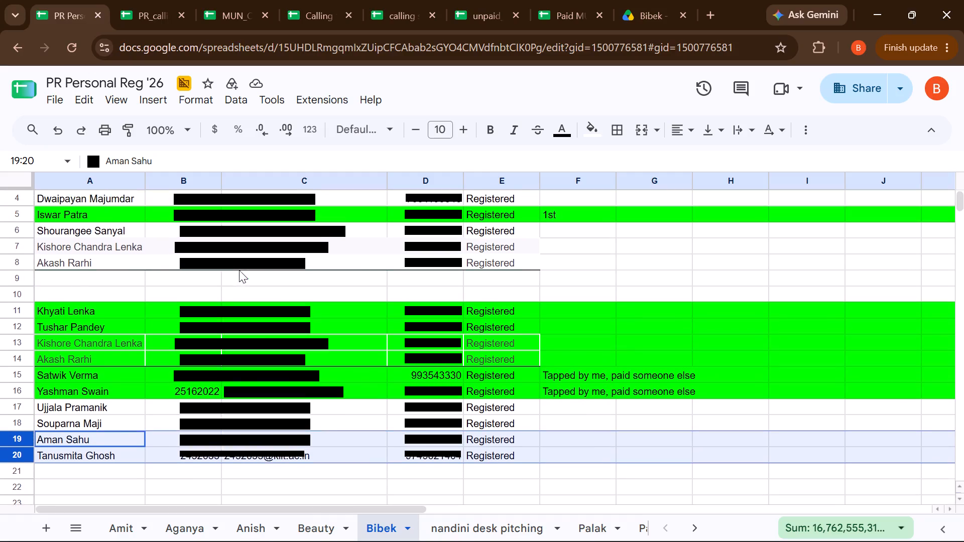
scroll(239, 270, up, 2)
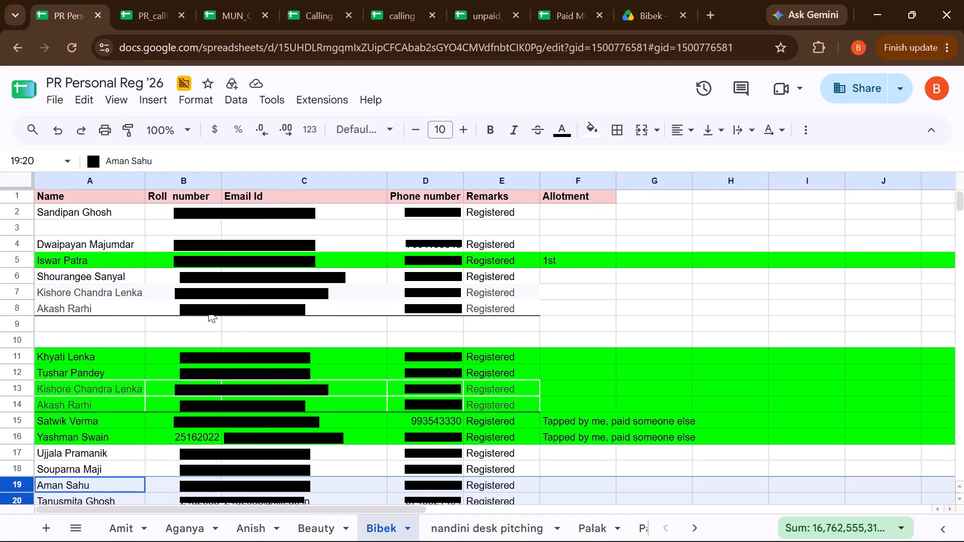
scroll(208, 310, down, 2)
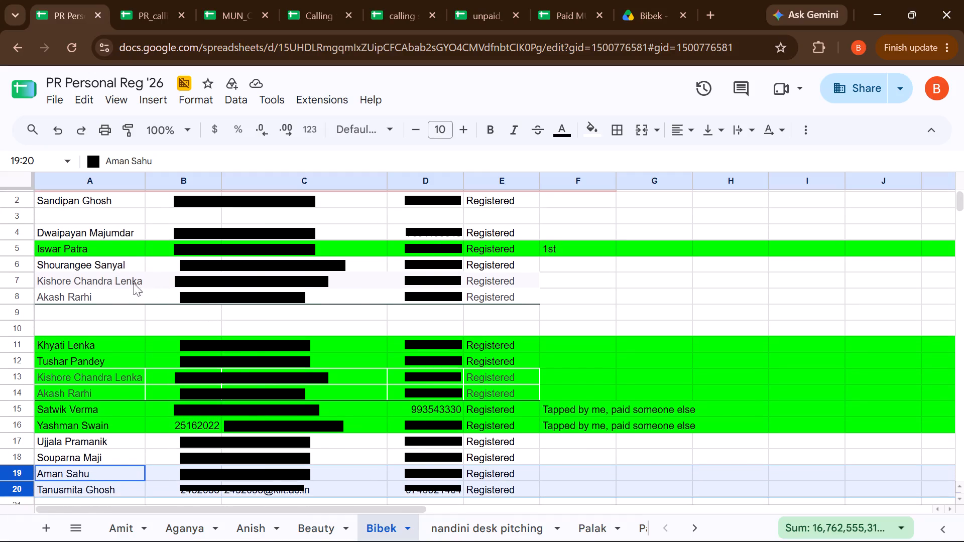
drag(109, 280, 249, 282)
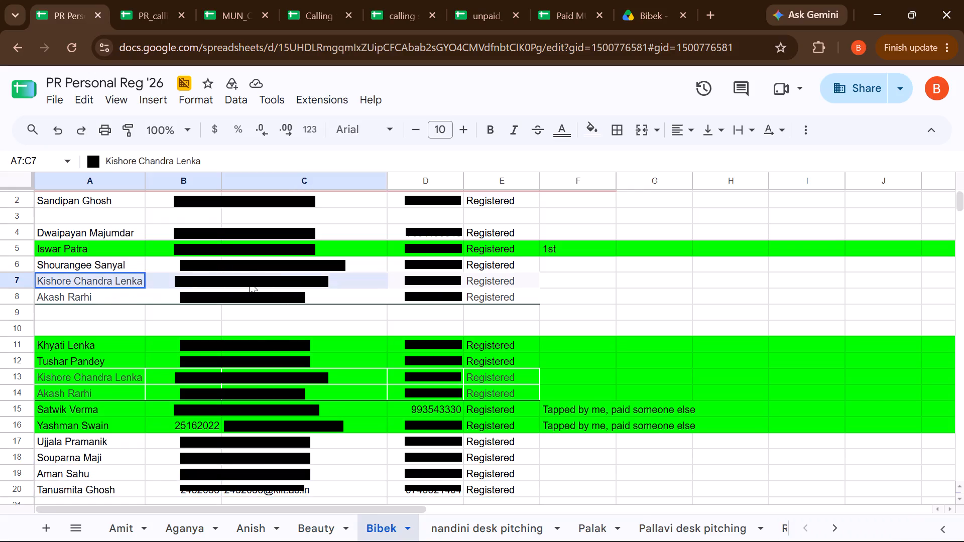
drag(249, 282, 519, 302)
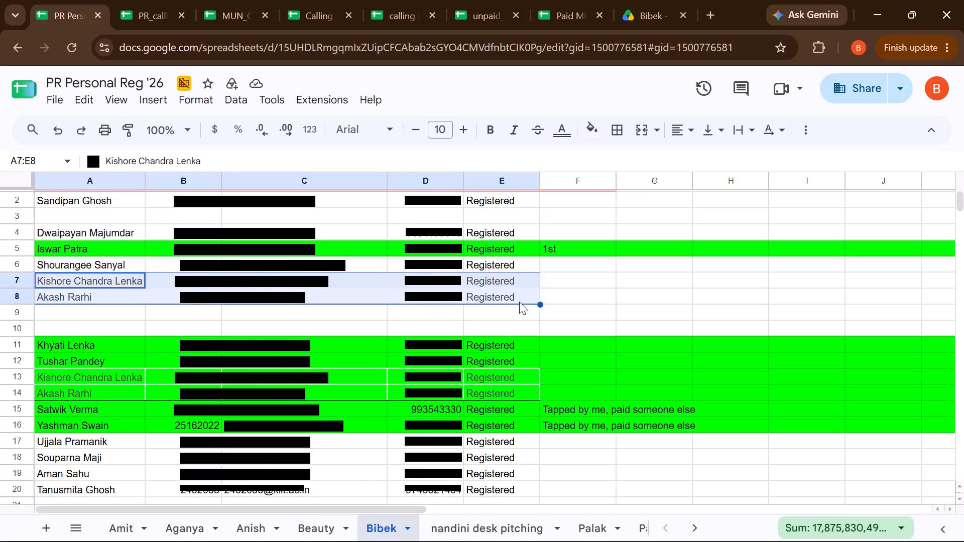
scroll(519, 302, up, 1)
key(Delete)
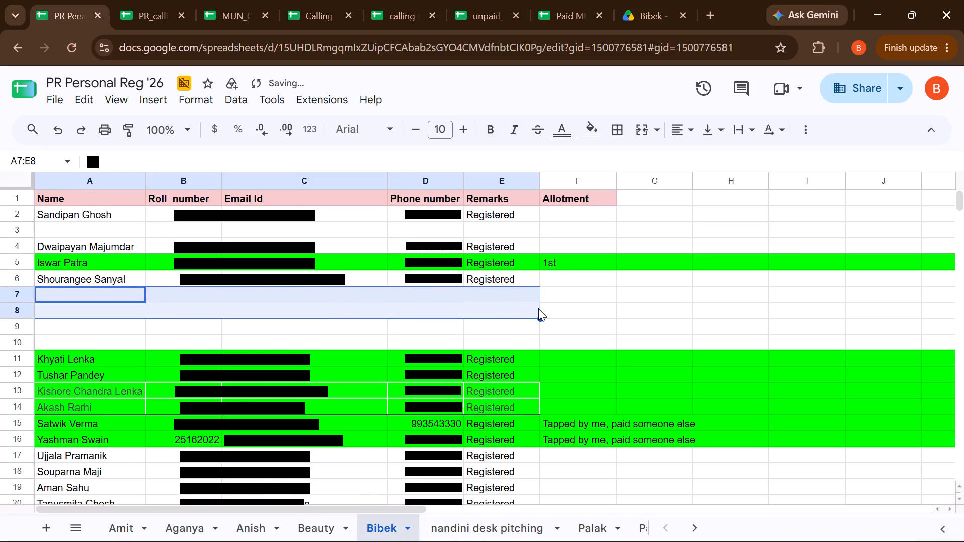
click(585, 288)
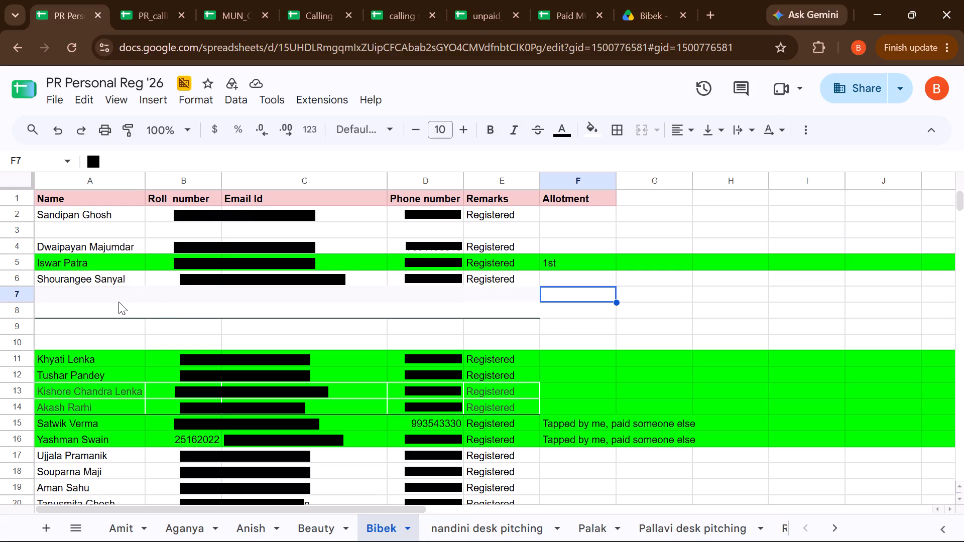
Enter the new registrant's name and roll number in the empty row 3 between the existing entries.
click(50, 231)
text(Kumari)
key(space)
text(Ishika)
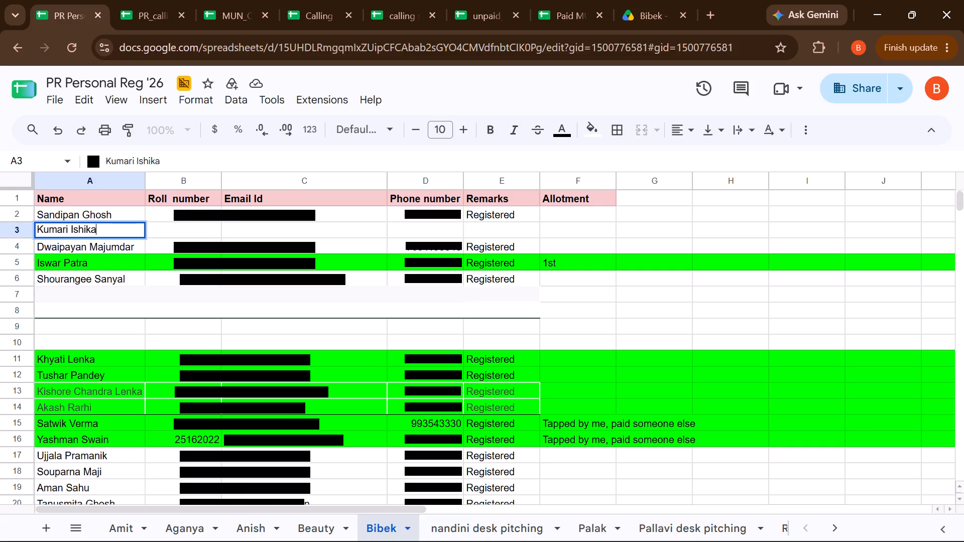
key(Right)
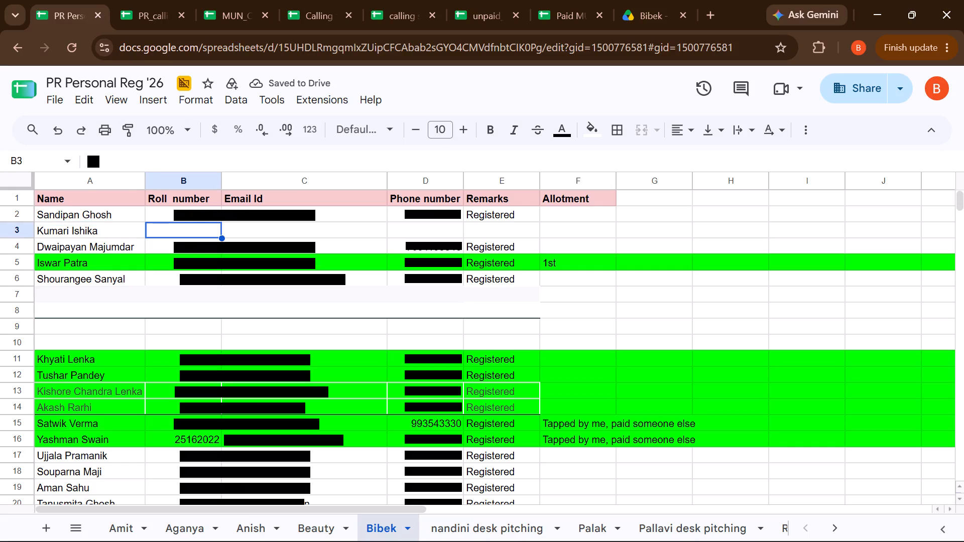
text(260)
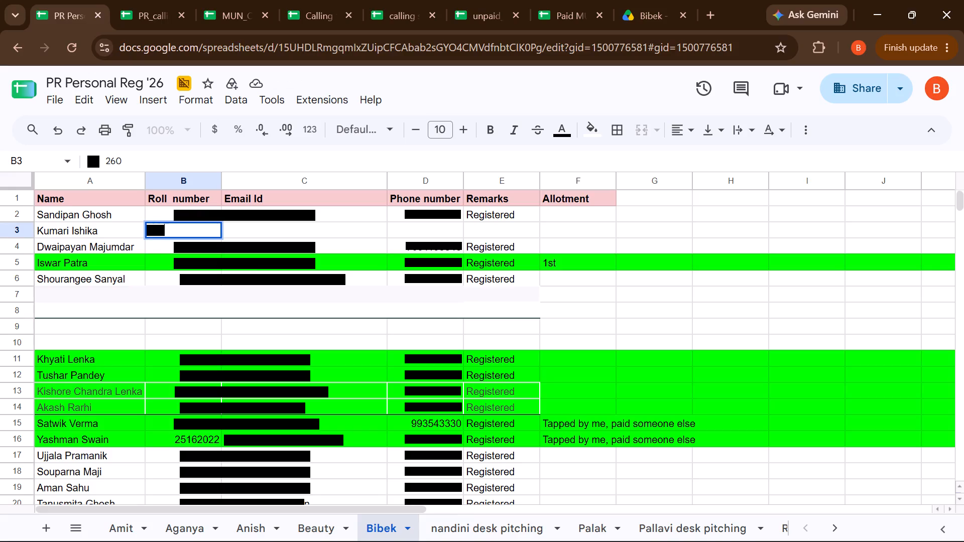
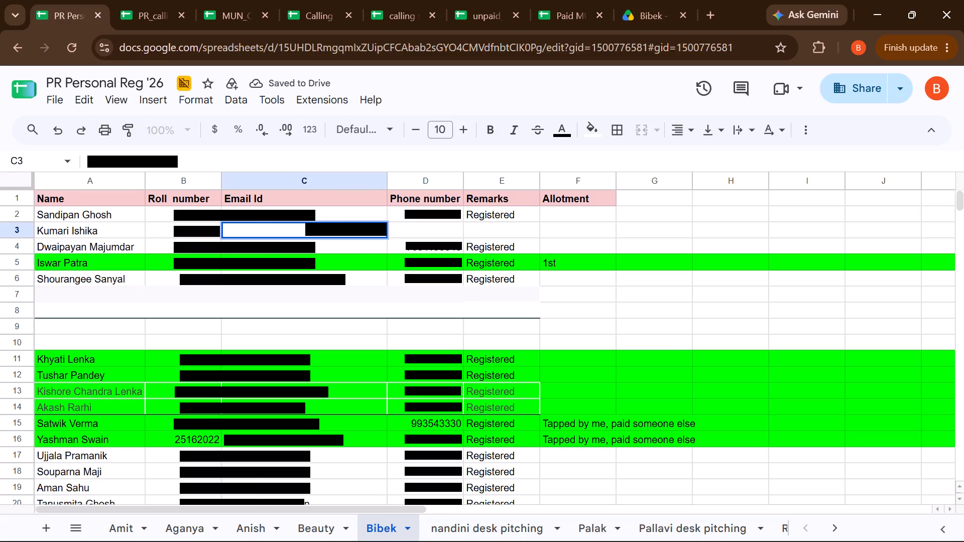
Complete the new registrant's email address in the Email Id column of row 3 with the kiit.ac.in domain.
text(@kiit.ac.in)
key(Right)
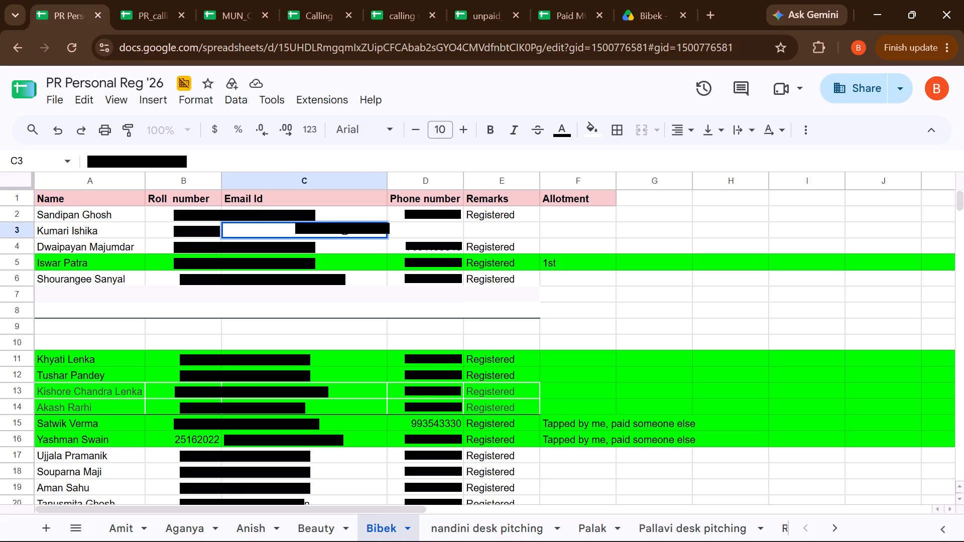
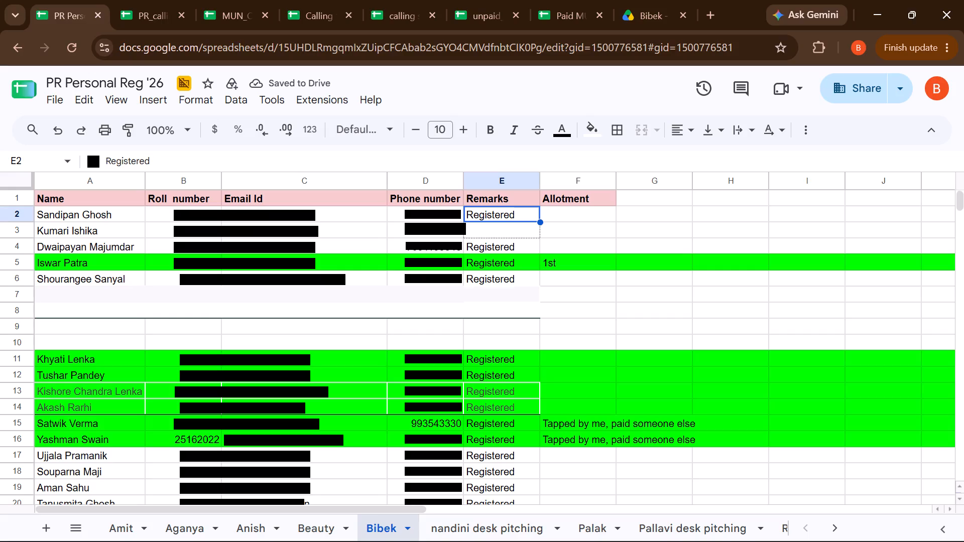
Fill the Remarks value Registered down from row 2 into the new registrant's row 3.
drag(541, 236, 539, 238)
Highlight the whole of row 3, the new registrant's entry, with the bright green fill colour.
scroll(27, 228, left, 1)
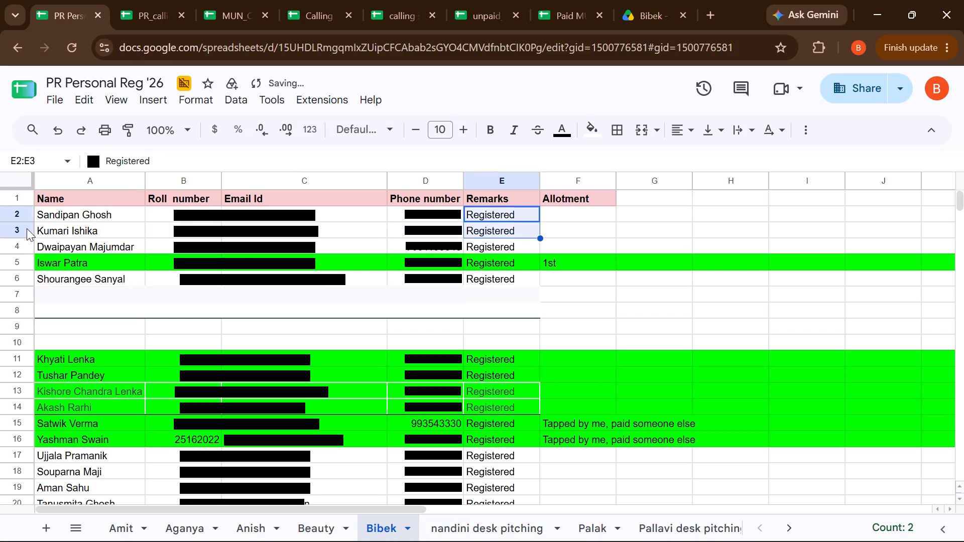
click(27, 228)
scroll(27, 228, left, 1)
click(591, 133)
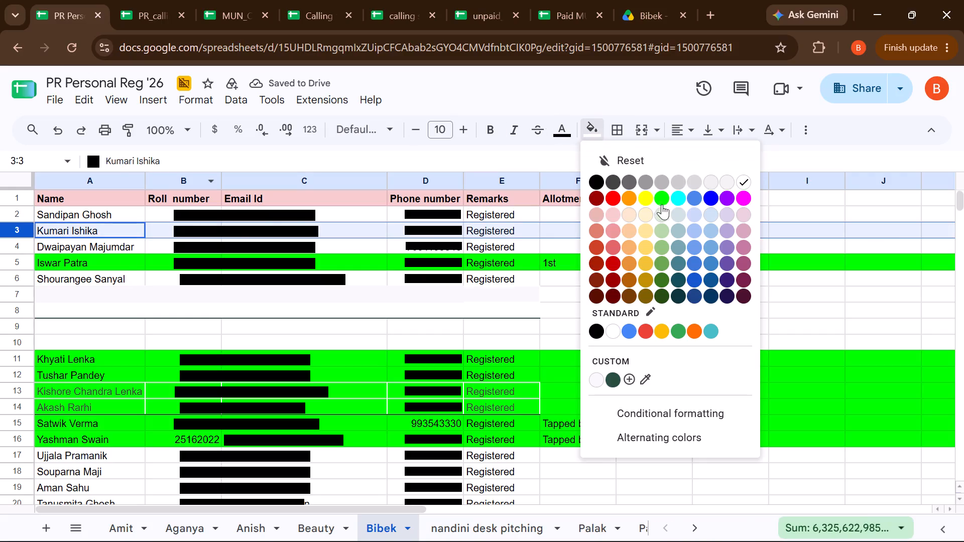
click(662, 199)
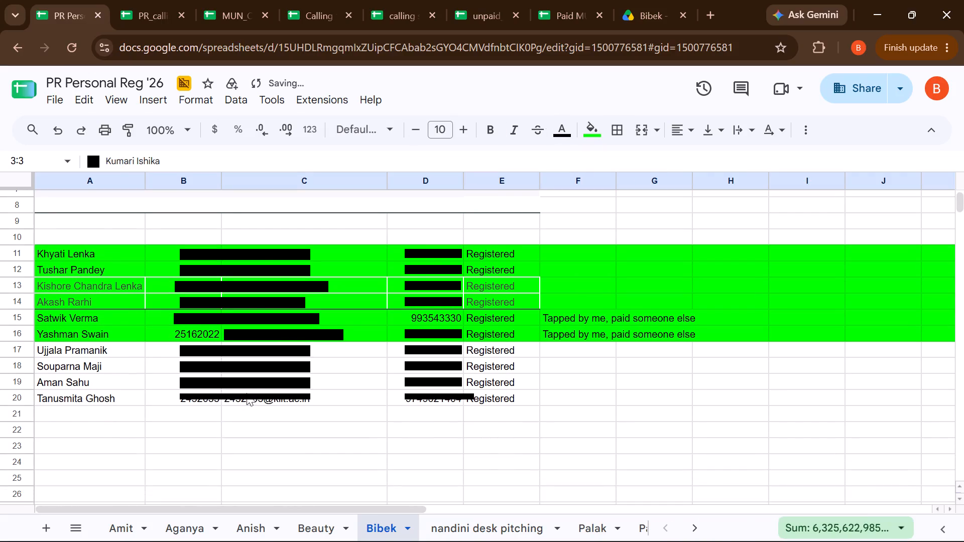
Highlight rows 19 and 20 of the Bibek sheet with the same bright green fill colour.
drag(15, 380, 22, 397)
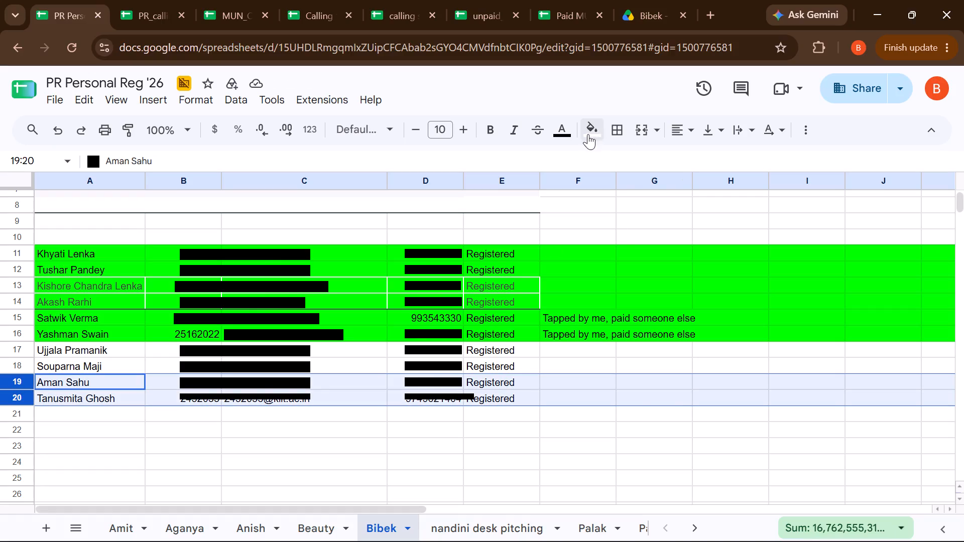
click(592, 133)
click(663, 203)
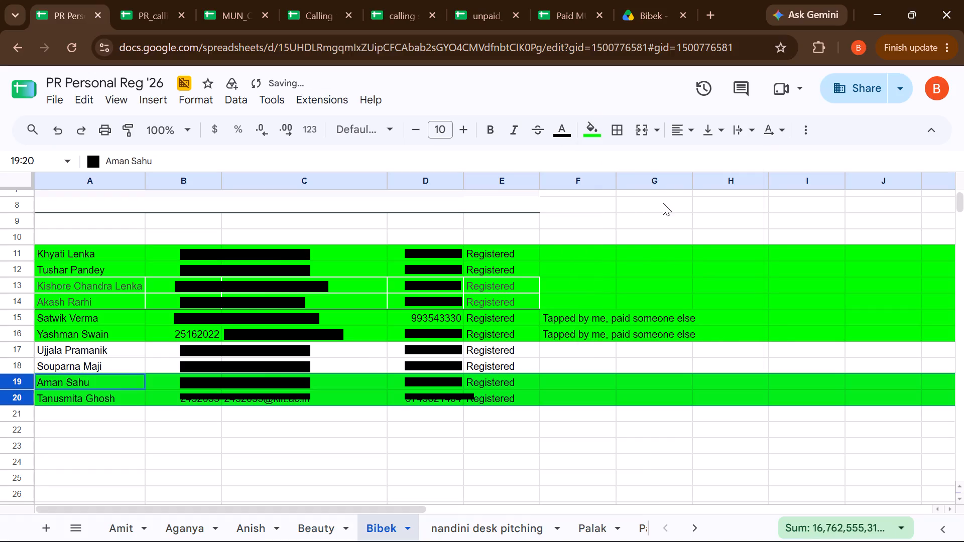
Copy the new registrant's whole row 3 into row 7 of the PAID sheet in the Paid MUN spreadsheet.
scroll(300, 389, up, 5)
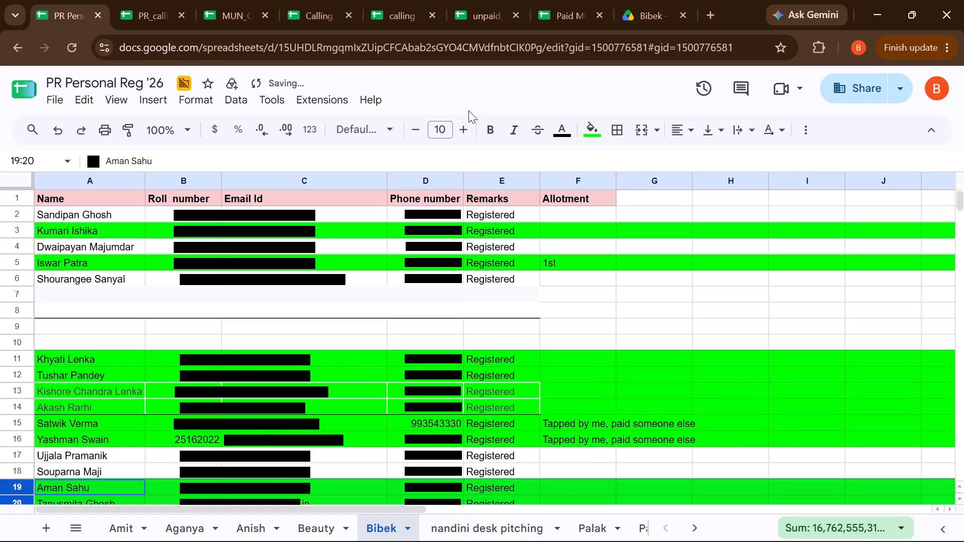
click(25, 229)
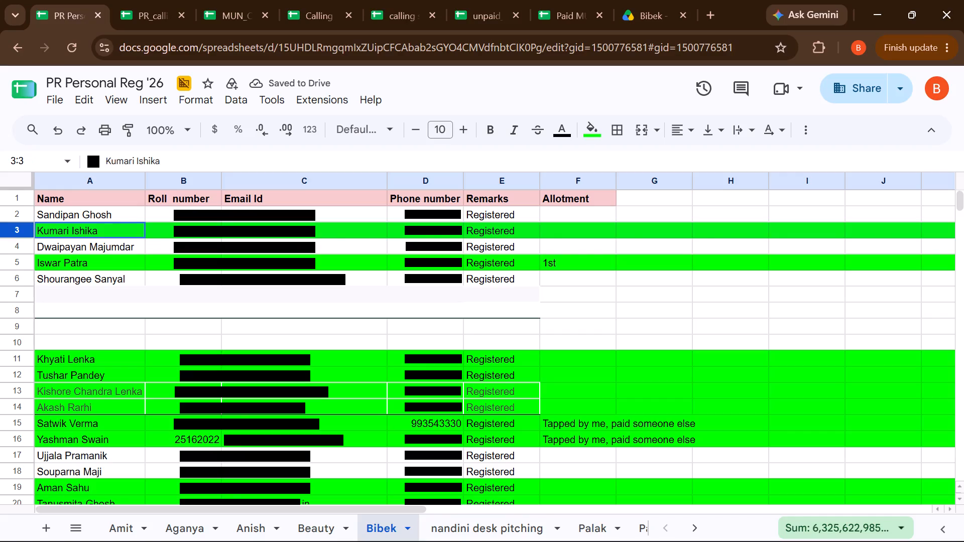
key(ctrl+c)
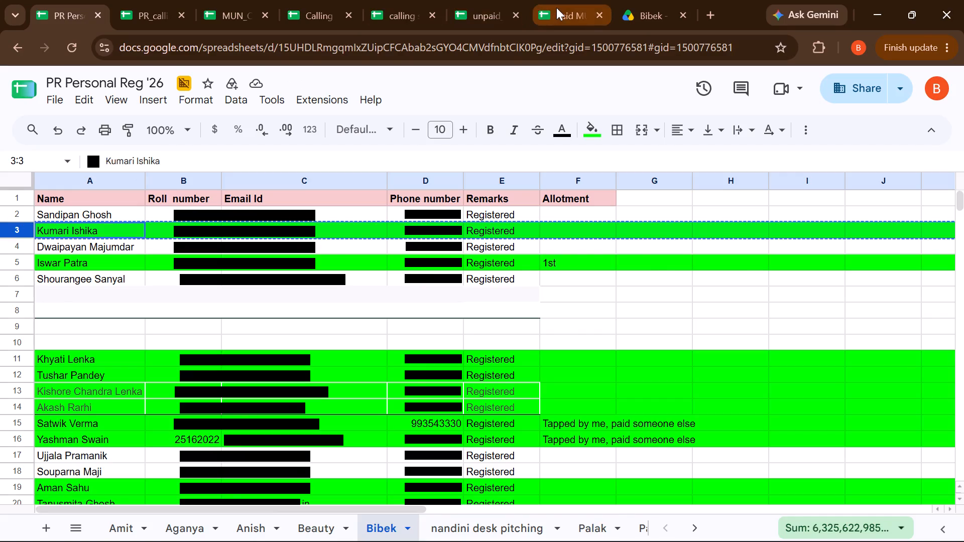
click(556, 8)
key(ctrl+v)
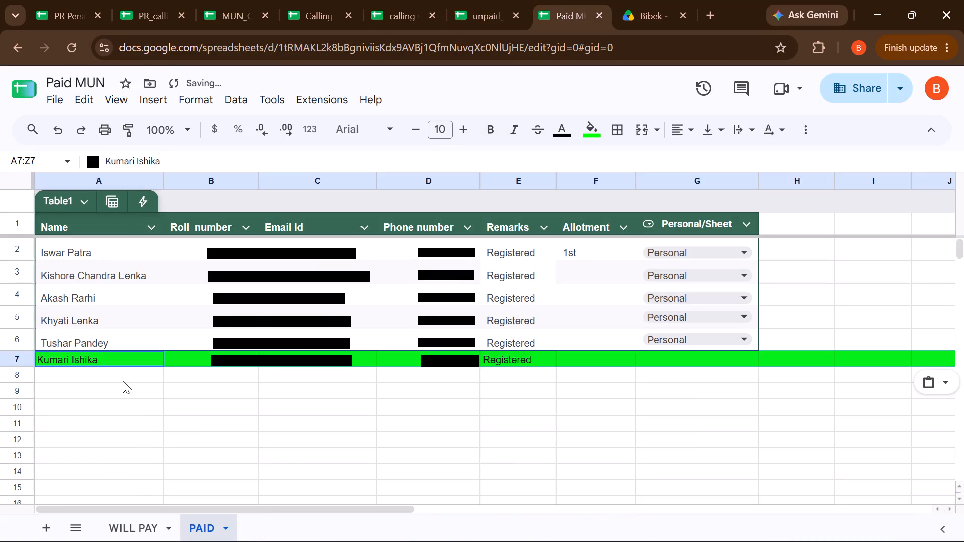
Change the fill colour of the pasted row 7 in the PAID sheet to white.
click(597, 127)
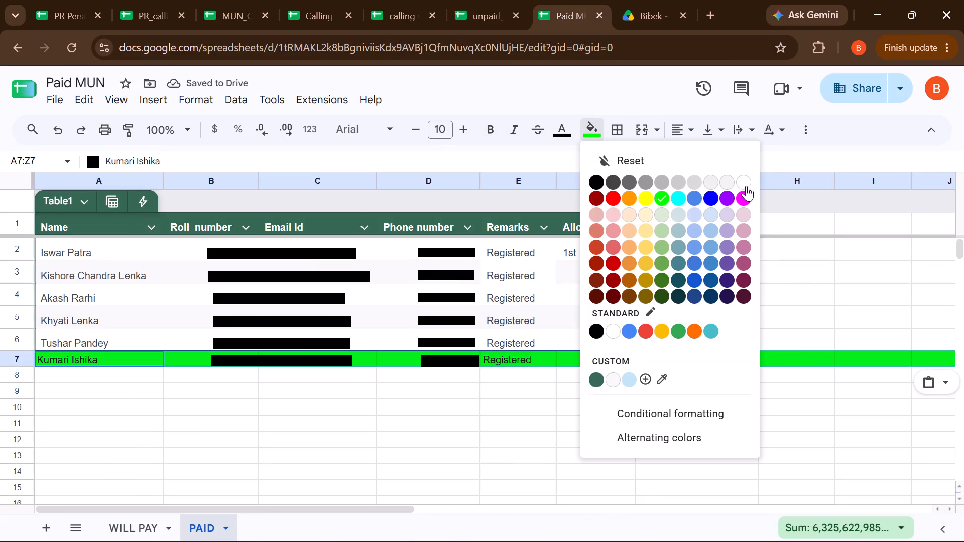
click(746, 186)
click(566, 403)
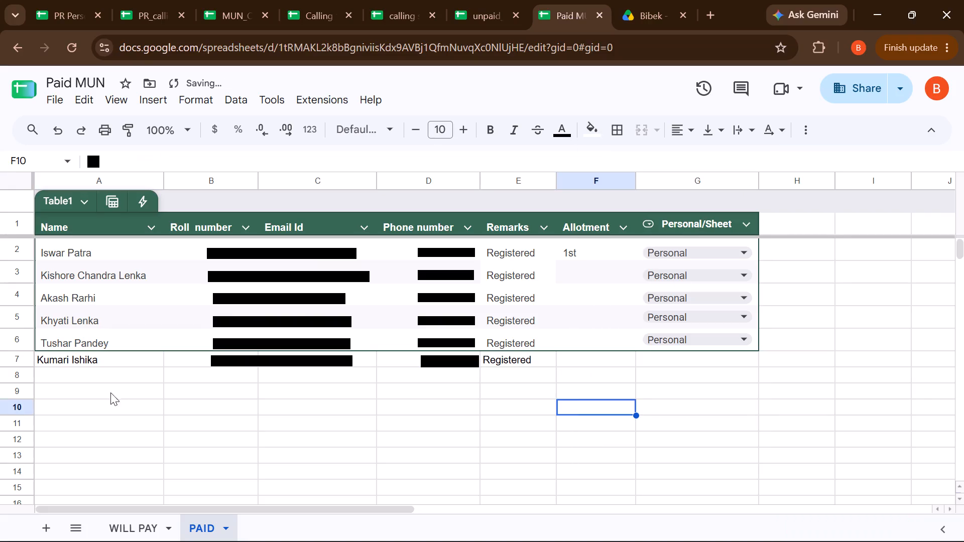
Move the pasted registrant's cells A7:E7 out from under the table to the empty cells starting at C11.
drag(106, 360, 503, 356)
key(ctrl+x)
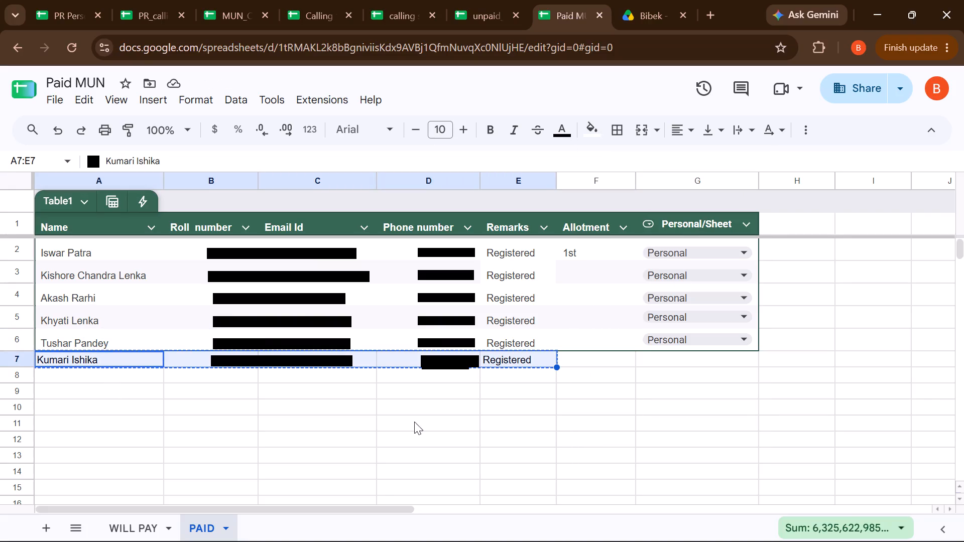
click(342, 425)
key(ctrl+v)
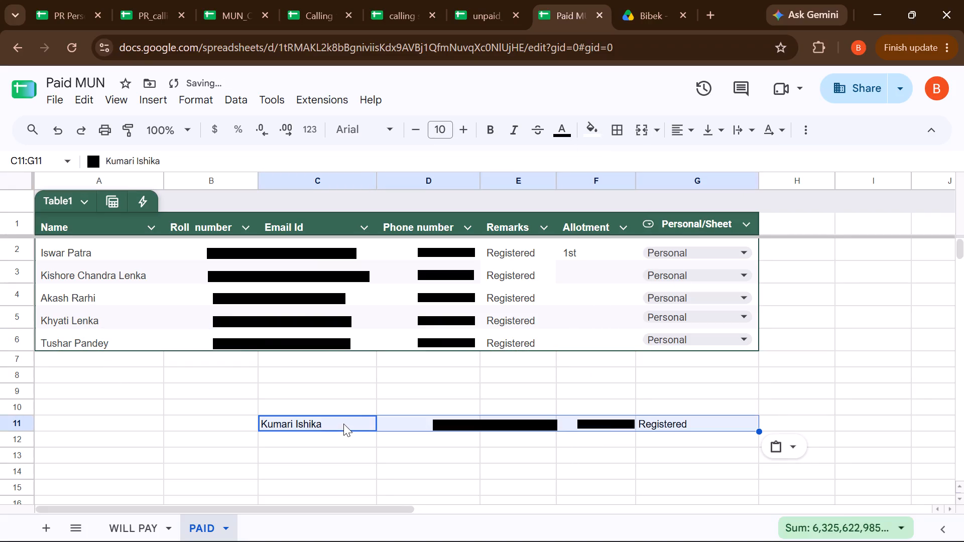
Copy the registrant's name and roll number from row 11 into the Name and Roll number columns of row 7.
click(357, 409)
click(345, 424)
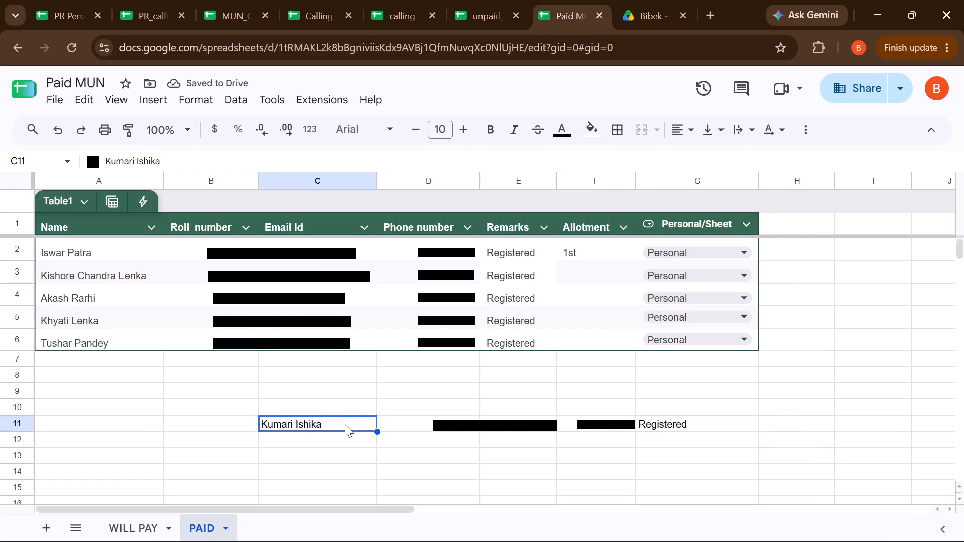
key(ctrl+c)
click(115, 357)
key(ctrl+v)
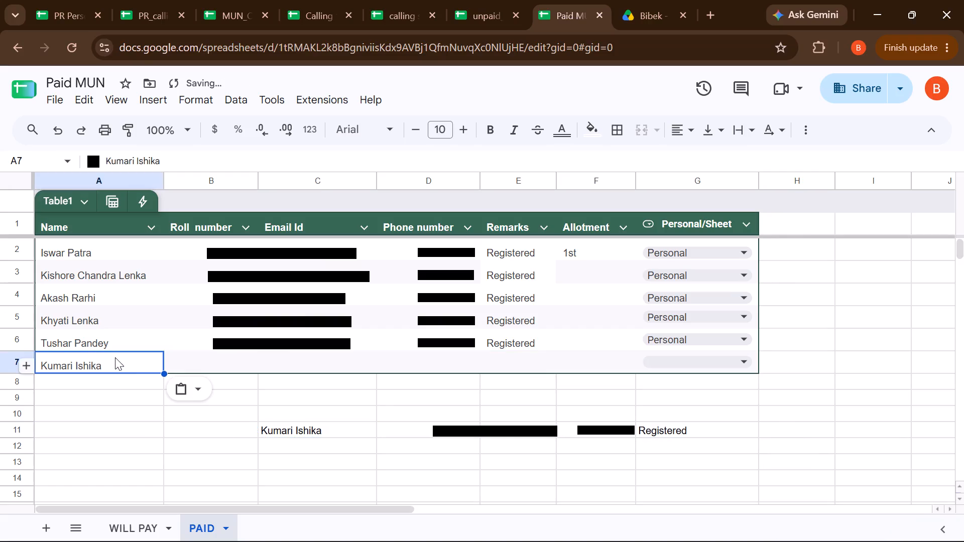
click(462, 429)
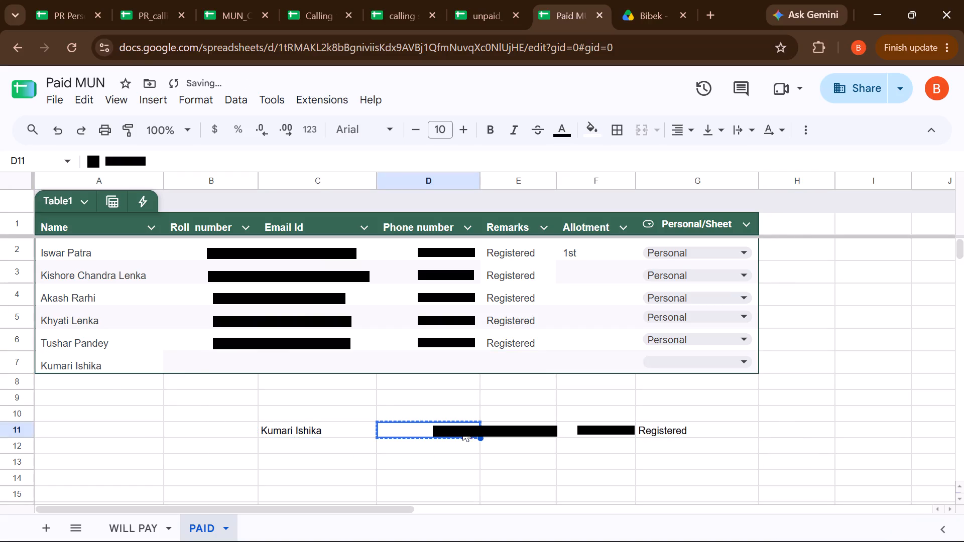
key(ctrl+c)
click(230, 365)
key(ctrl+v)
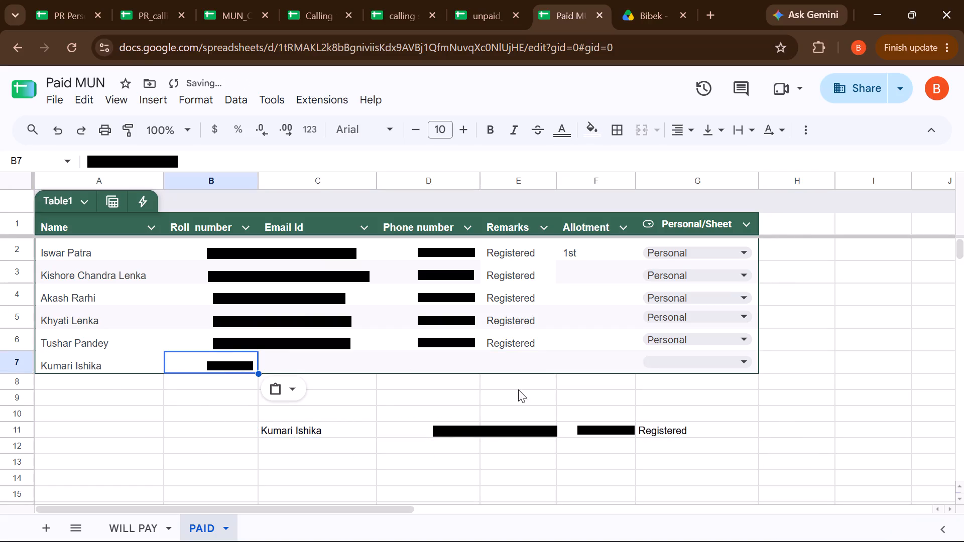
Copy the registrant's email and phone number from row 11 into the Email Id and Phone number columns of row 7.
click(515, 432)
key(ctrl+c)
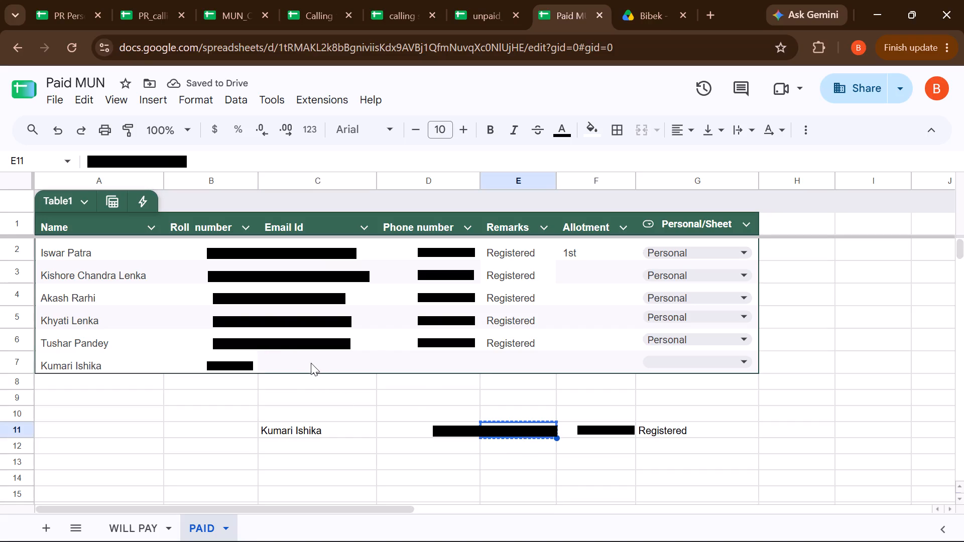
click(311, 362)
key(ctrl+v)
click(614, 434)
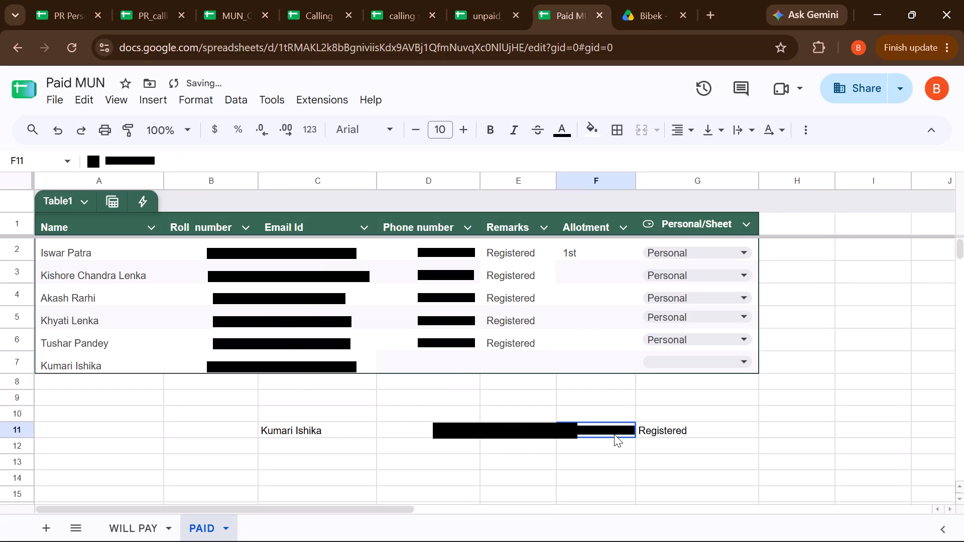
key(ctrl+c)
click(447, 357)
key(ctrl+v)
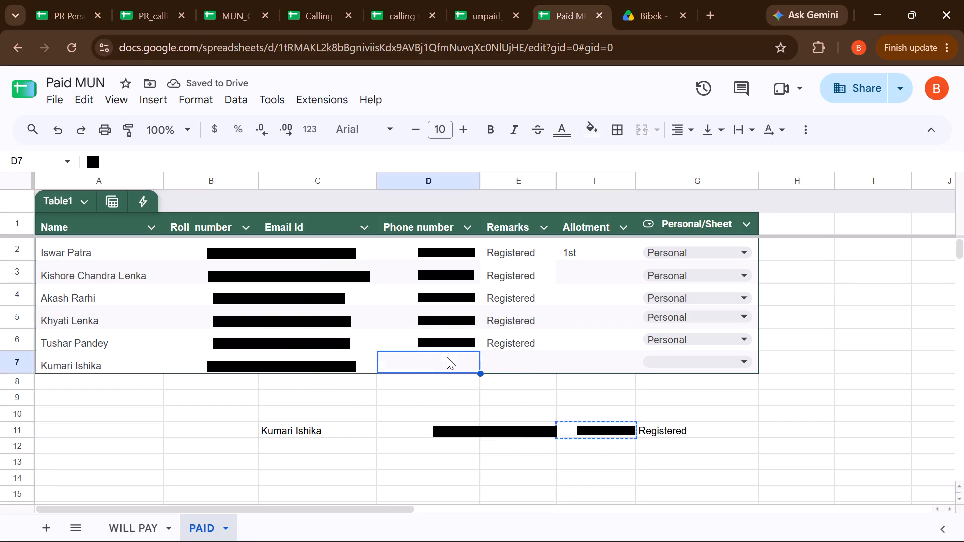
Fill the Remarks value Registered down from row 6 into rows 7 and 8 of the table.
click(532, 340)
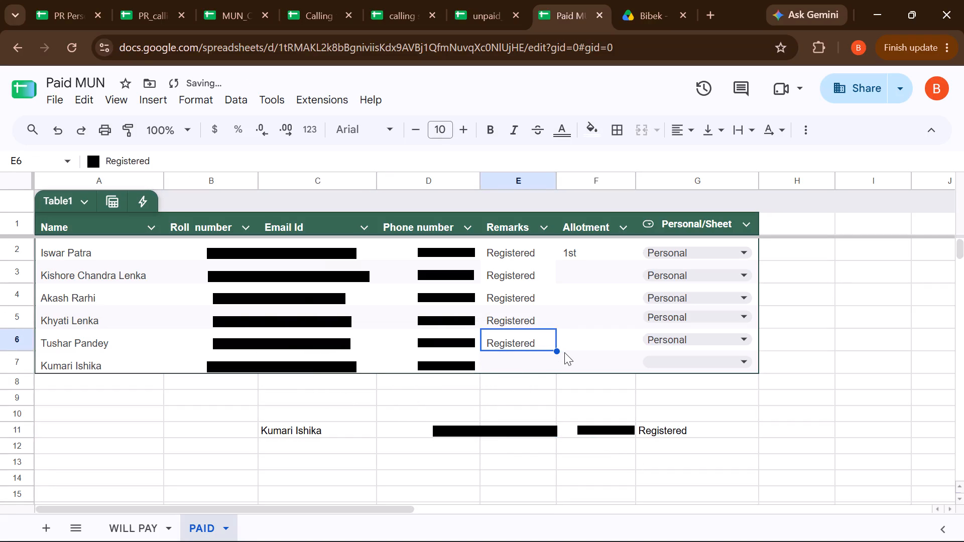
drag(555, 350, 552, 382)
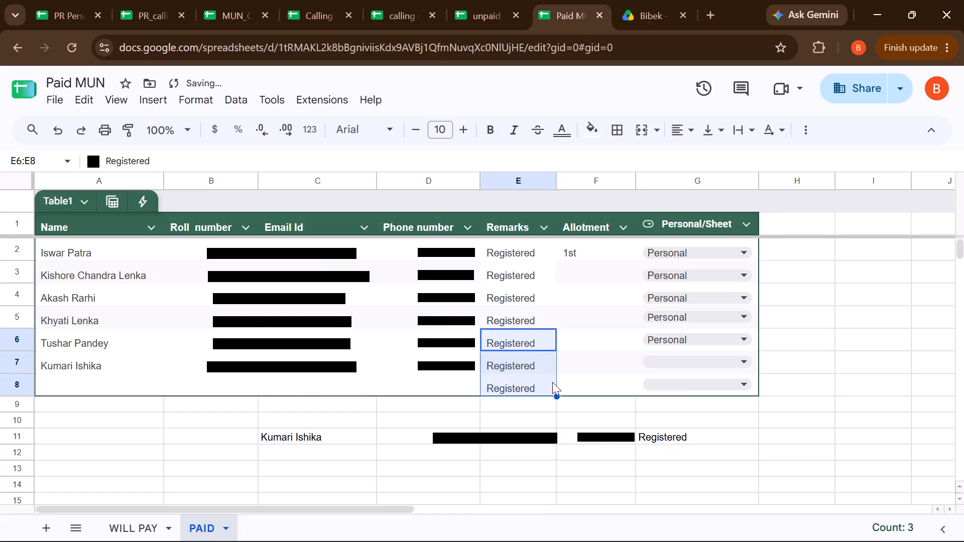
Set Personal/Sheet to Personal for rows 8 and 7 of the table.
click(722, 381)
click(701, 405)
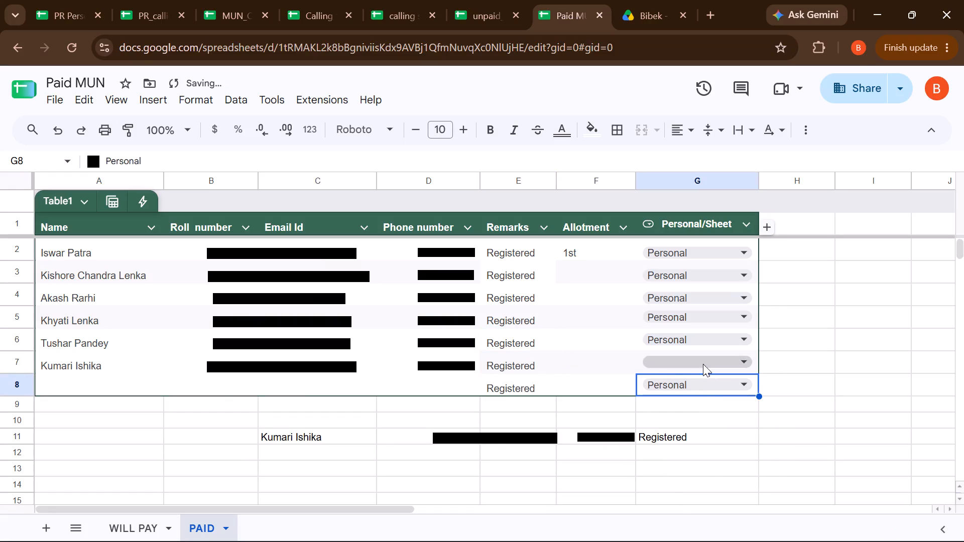
click(702, 364)
click(678, 390)
Delete the leftover copy of the registrant's details in row 11 below the table.
drag(725, 430, 276, 464)
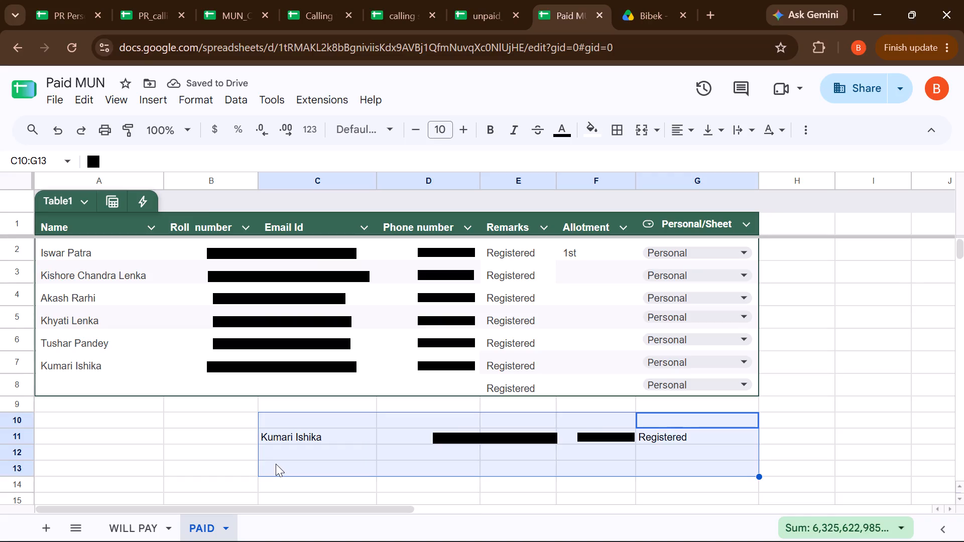
key(Delete)
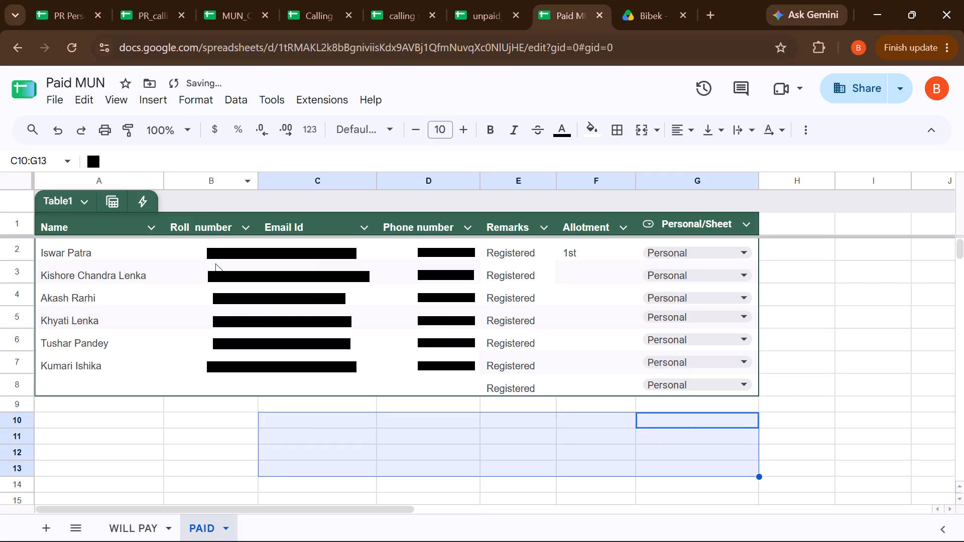
Fill the Remarks value Registered down from row 8 into row 9.
click(530, 379)
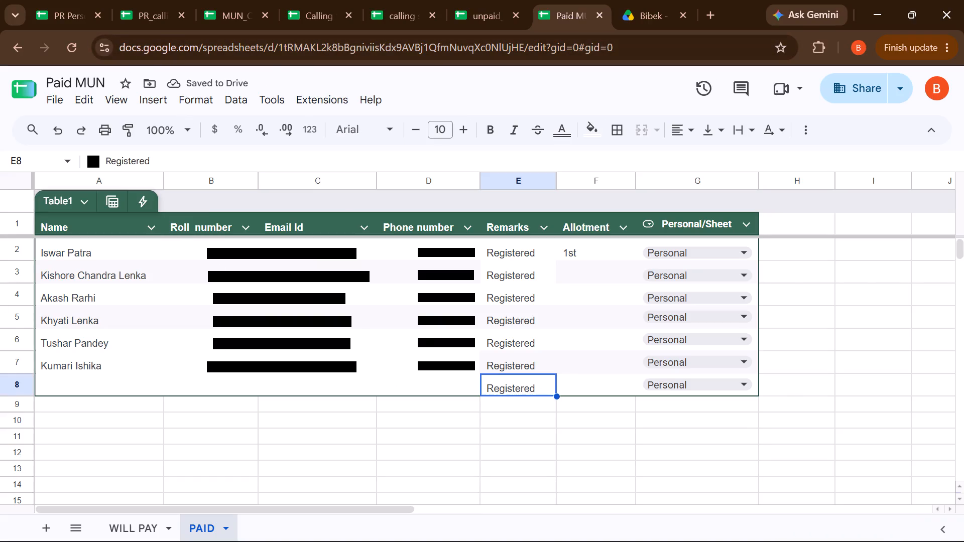
drag(557, 397, 557, 404)
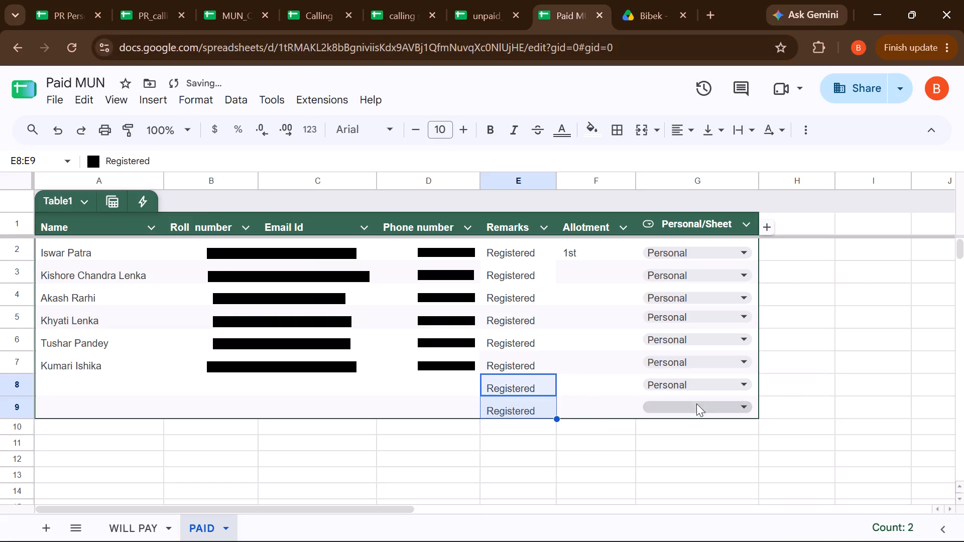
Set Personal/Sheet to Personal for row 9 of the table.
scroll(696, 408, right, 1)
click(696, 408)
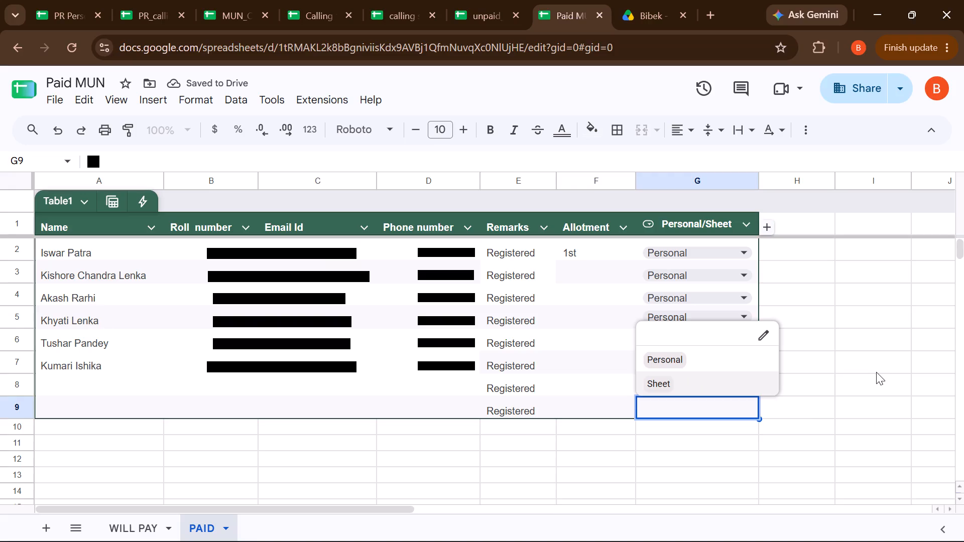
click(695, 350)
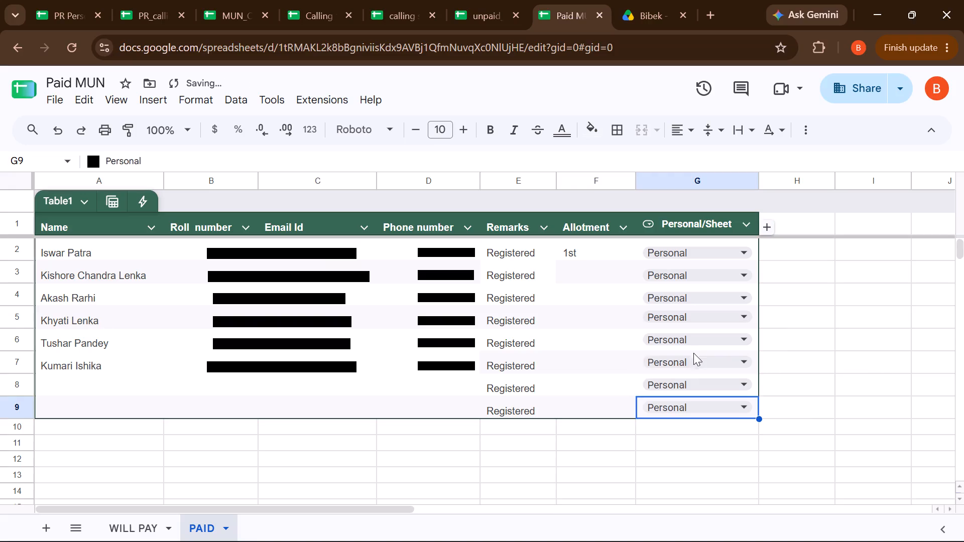
Clear the Personal/Sheet value in row 4 of the PAID table, leaving the cell empty.
click(645, 302)
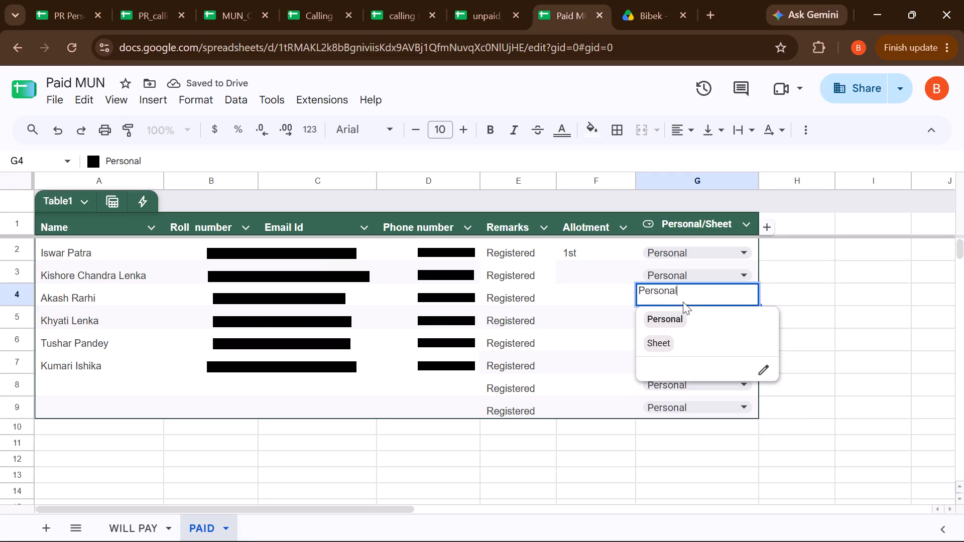
key(BackSpace)
key(BackSpace)
key(BackSpace)
key(BackSpace)
key(BackSpace)
key(BackSpace)
key(BackSpace)
key(BackSpace)
key(BackSpace)
key(BackSpace)
key(BackSpace)
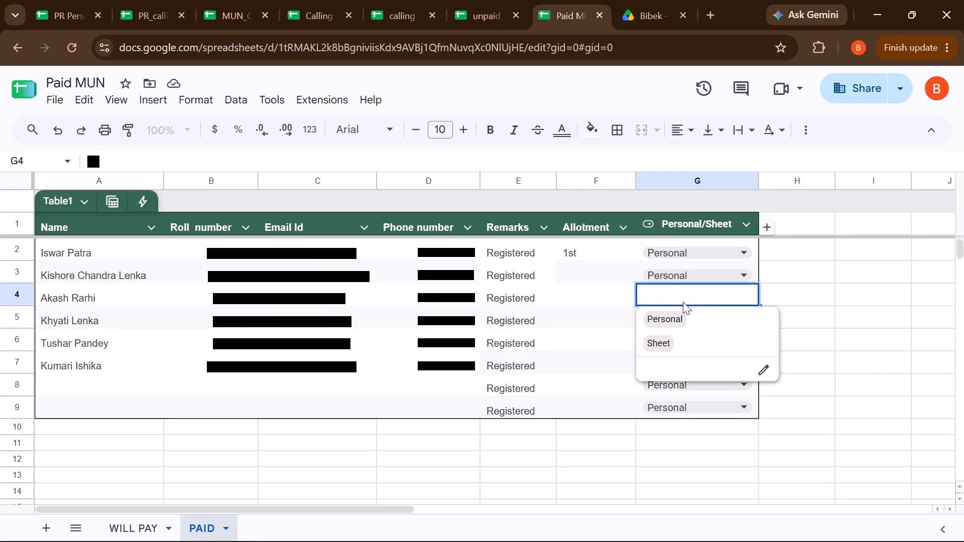
key(Return)
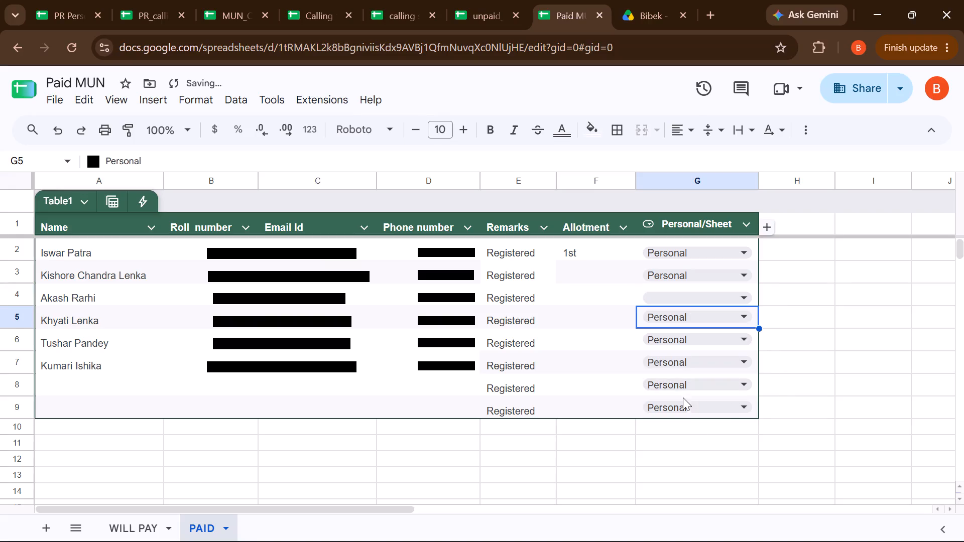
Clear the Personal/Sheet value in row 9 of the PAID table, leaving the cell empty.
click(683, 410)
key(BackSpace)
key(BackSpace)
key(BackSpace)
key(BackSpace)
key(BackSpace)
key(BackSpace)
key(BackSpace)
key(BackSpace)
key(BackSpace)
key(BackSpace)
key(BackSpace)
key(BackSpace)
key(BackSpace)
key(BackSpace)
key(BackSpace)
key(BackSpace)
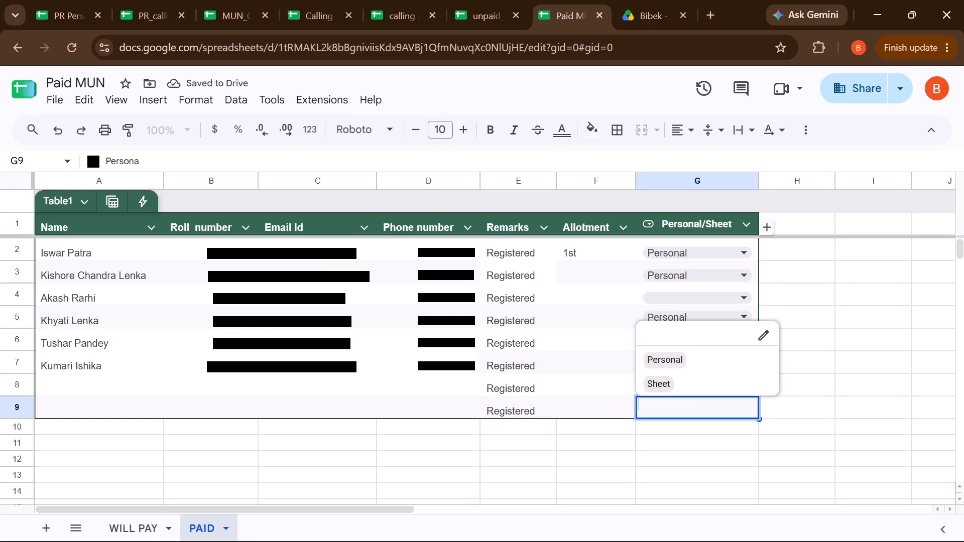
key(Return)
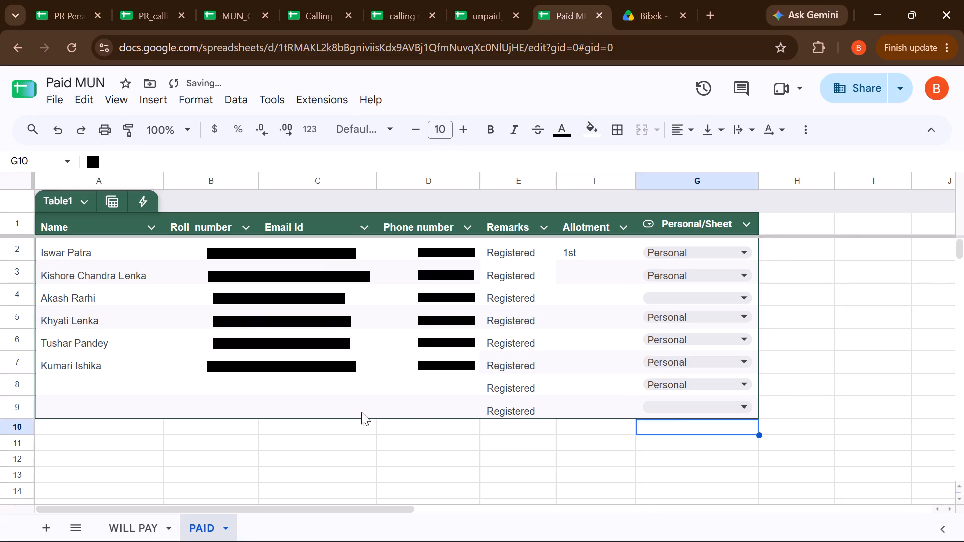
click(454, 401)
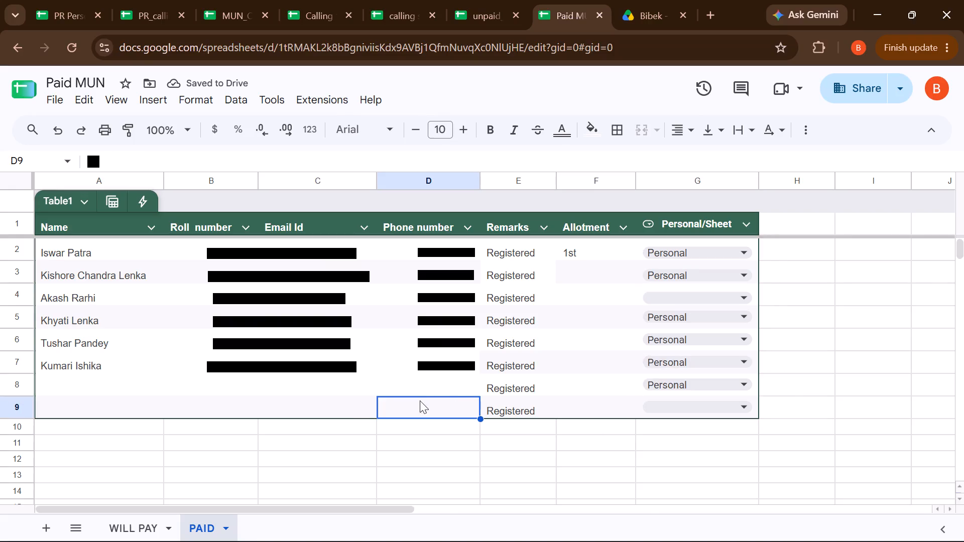
Copy the Name through Remarks cells of rows 19 and 20 from the Bibek sheet in PR Personal Reg '26 and return to Paid MUN.
click(487, 9)
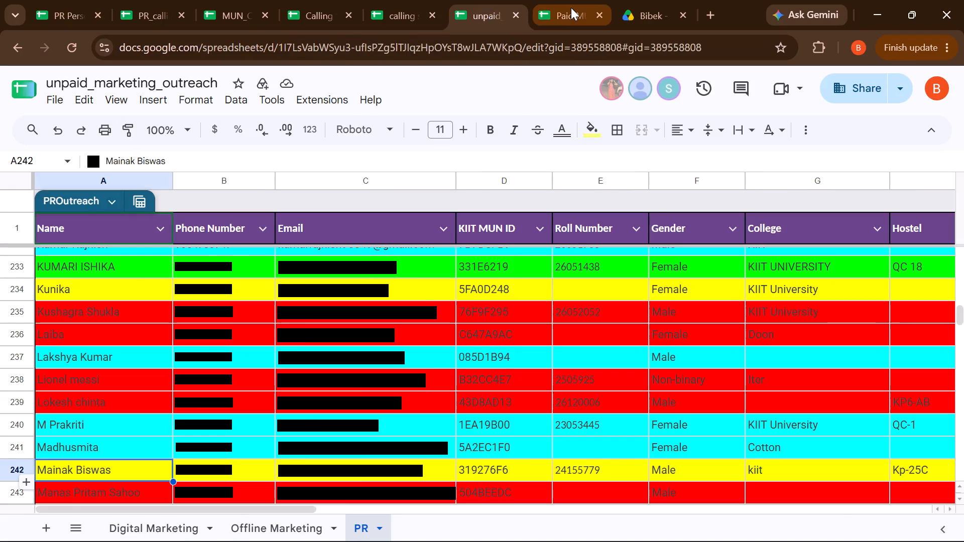
click(571, 8)
click(60, 6)
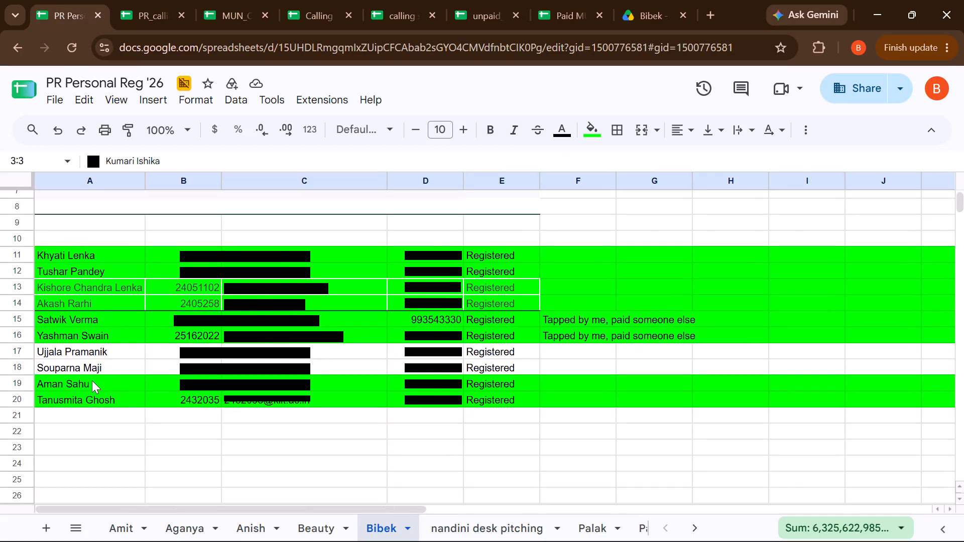
drag(92, 380, 489, 401)
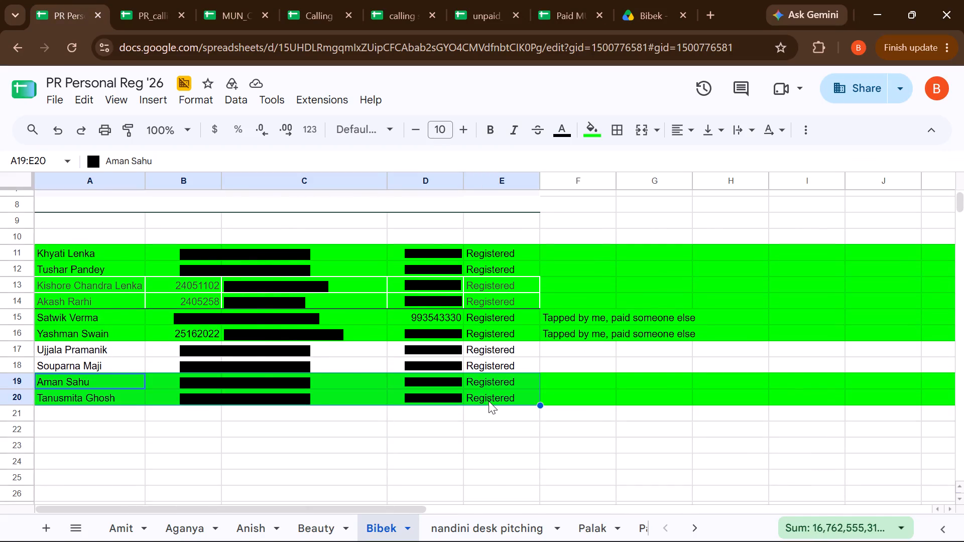
key(ctrl+x)
key(ctrl+v)
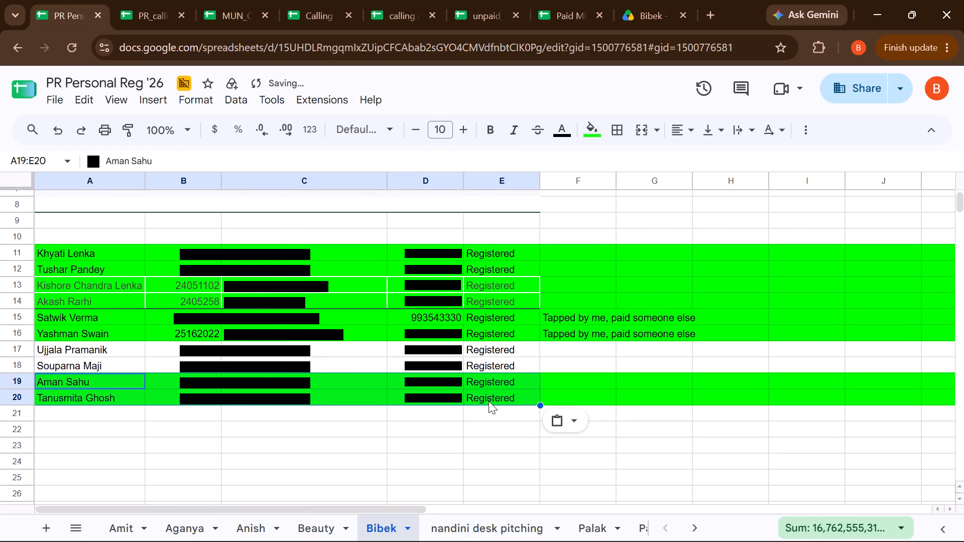
key(ctrl+c)
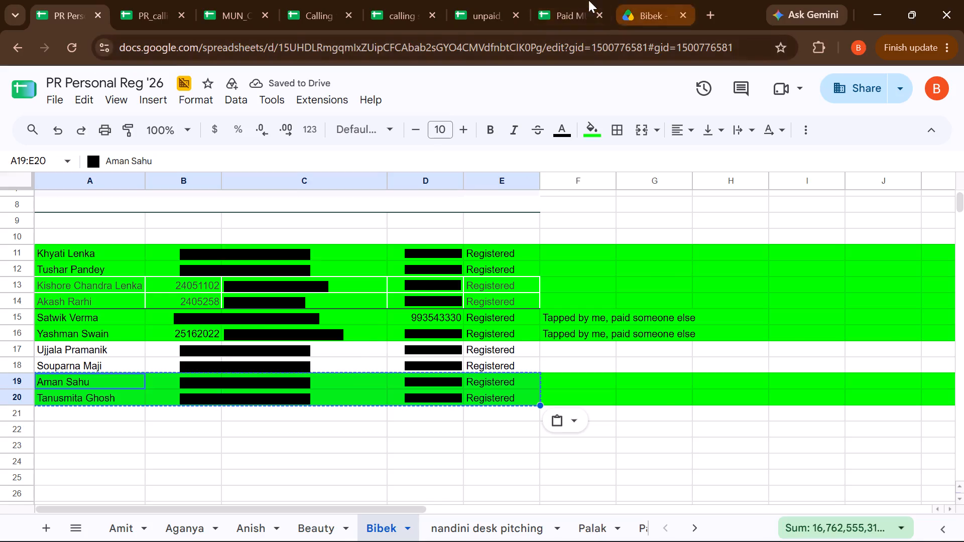
click(570, 1)
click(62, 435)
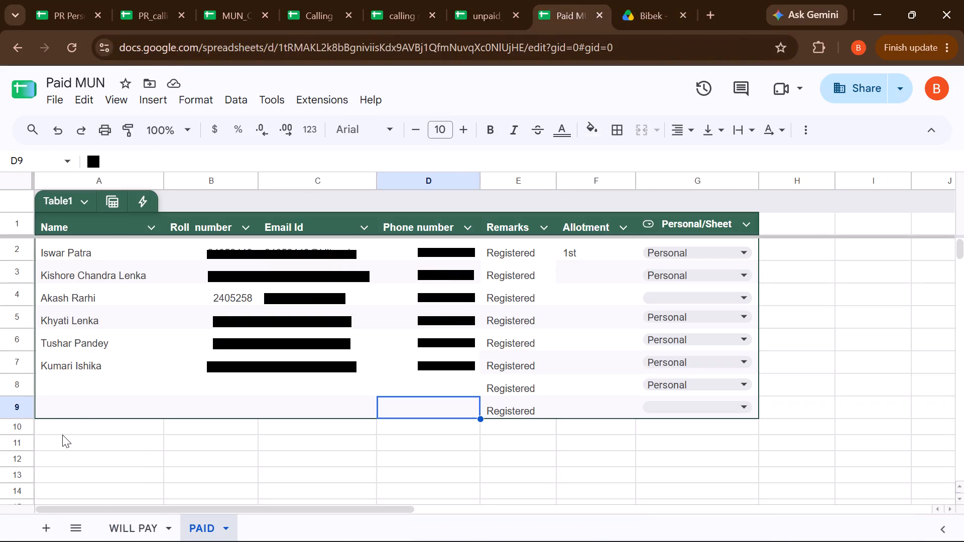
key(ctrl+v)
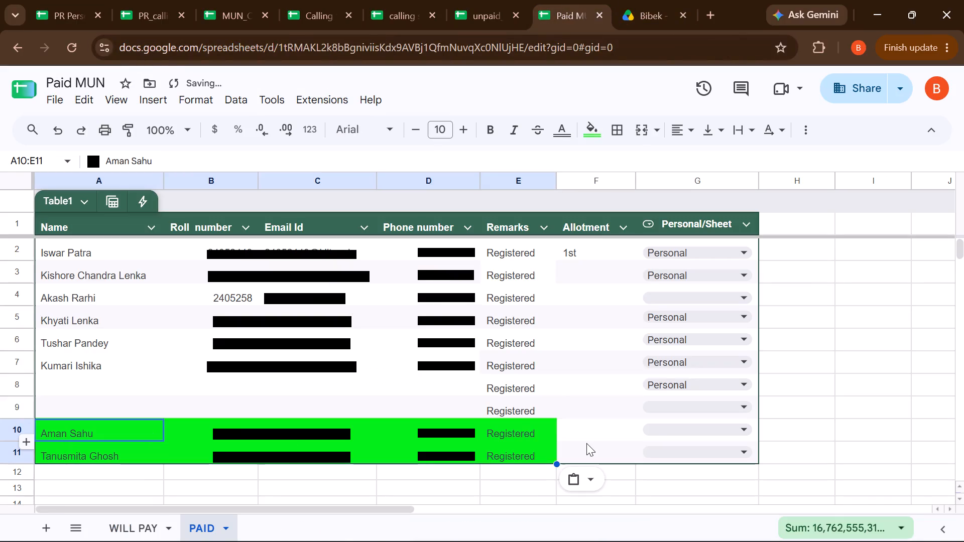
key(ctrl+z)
Paste the two copied registrants into rows 8 and 9 of the PAID table, starting in the Name column.
click(88, 386)
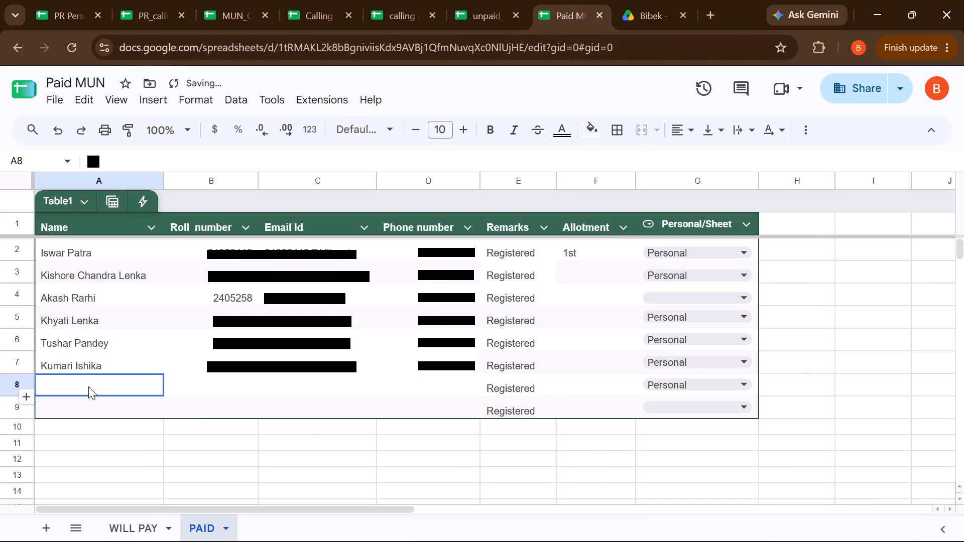
key(ctrl+v)
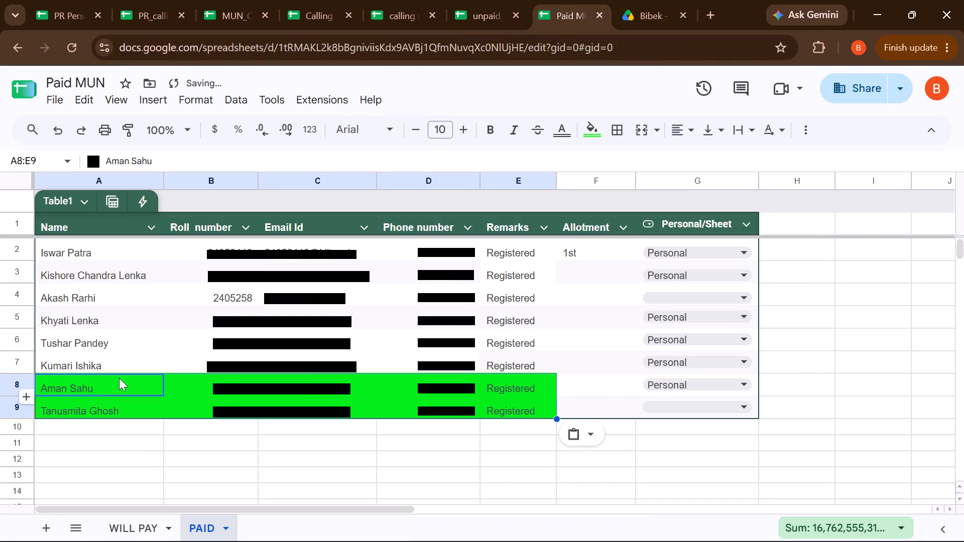
Set the fill colour of the pasted cells in rows 8 and 9 to white.
click(598, 134)
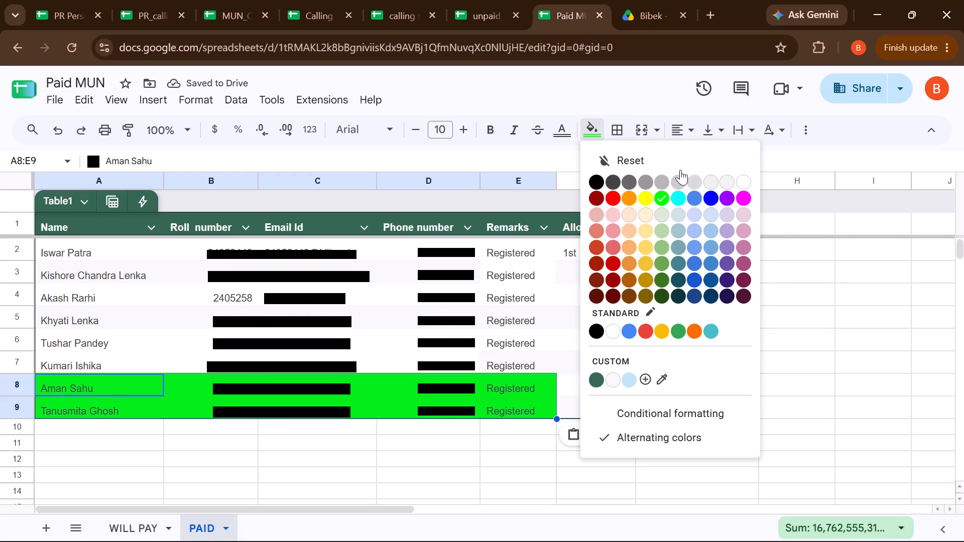
click(743, 183)
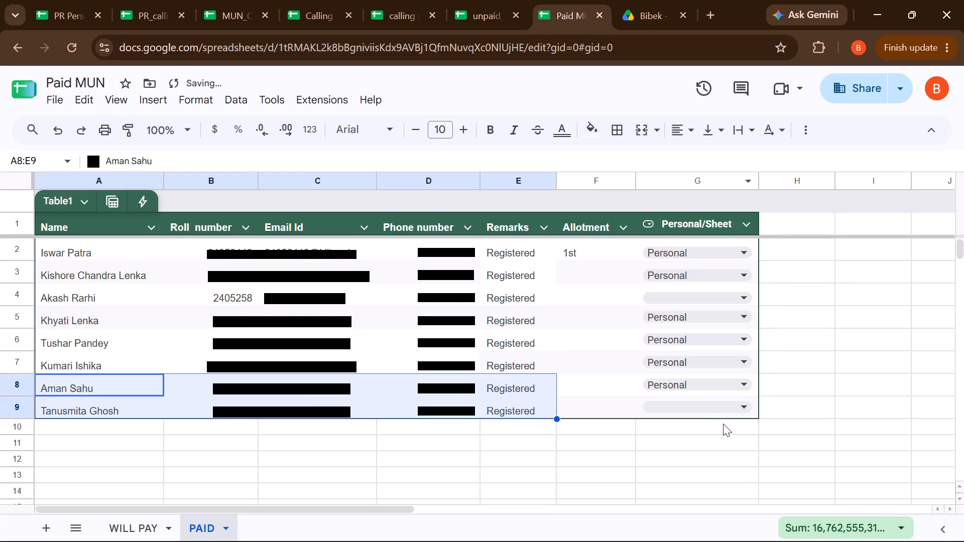
click(723, 424)
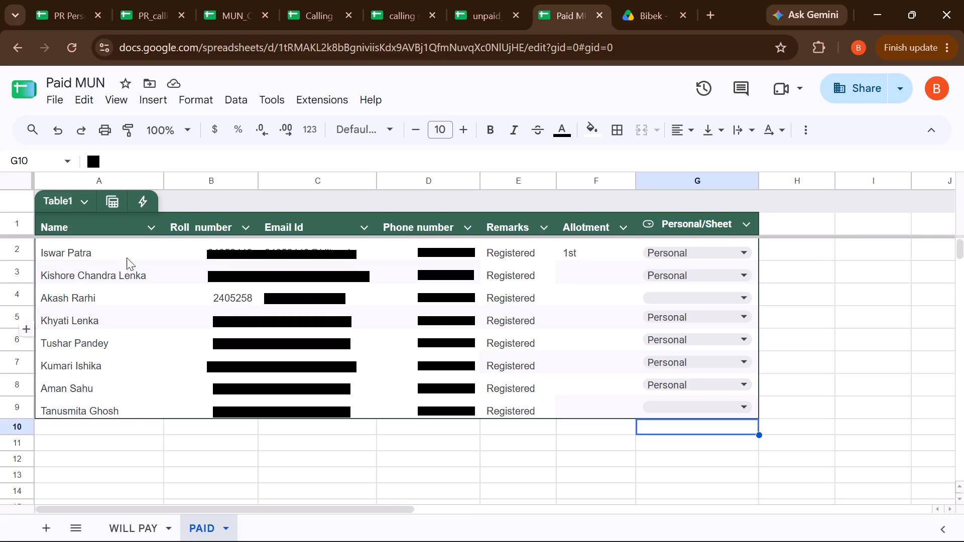
Review the registrants listed in the WILL PAY sheet and check them against the Bibek sheet in PR Personal Reg '26.
scroll(242, 450, up, 2)
click(148, 524)
scroll(163, 380, up, 1)
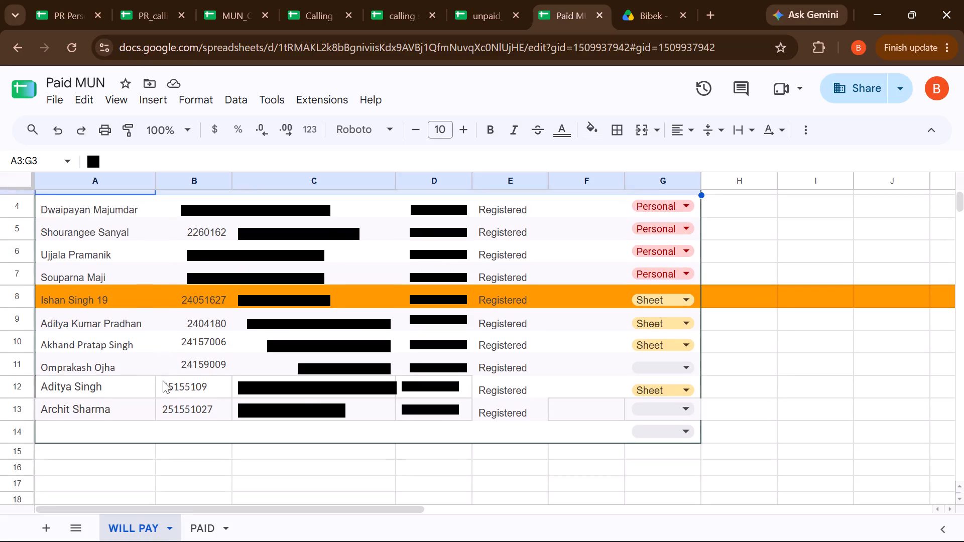
scroll(163, 380, up, 1)
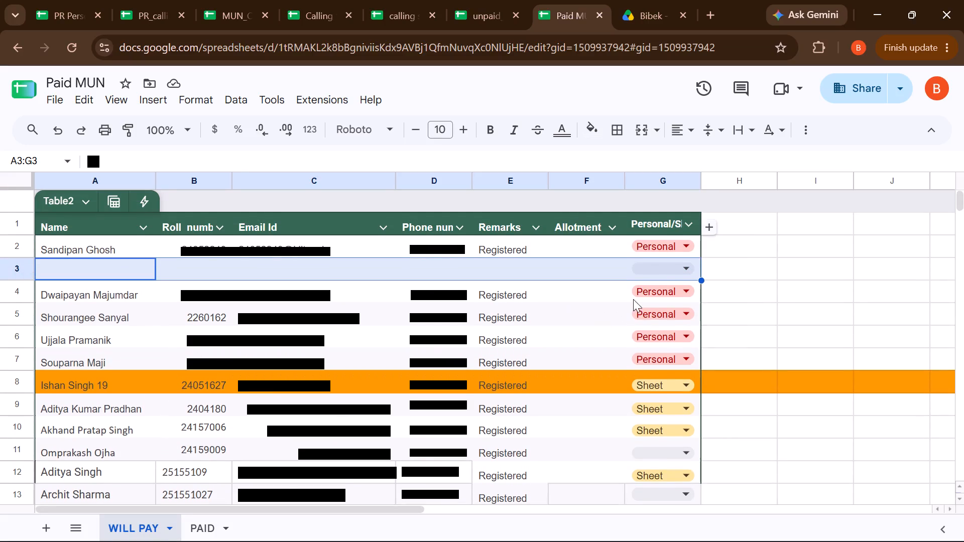
click(731, 281)
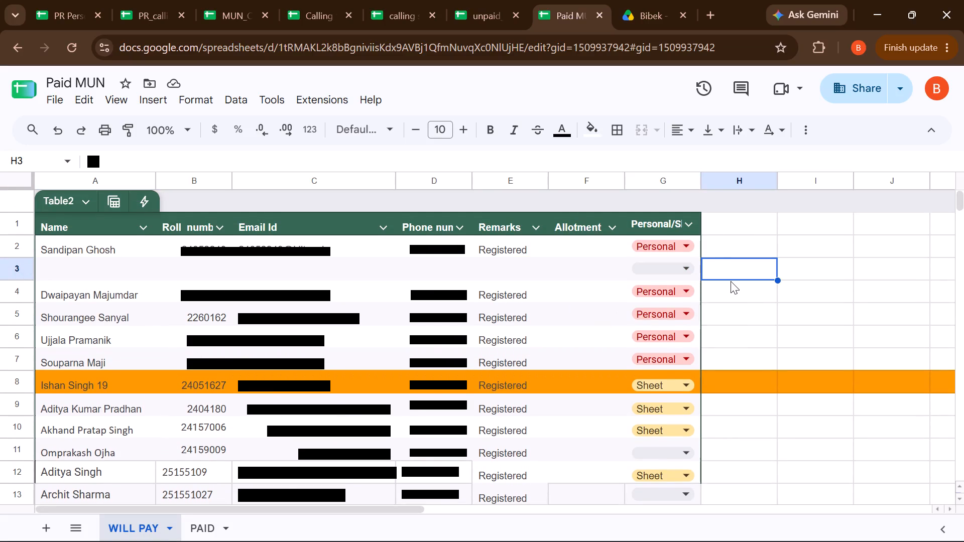
scroll(336, 279, down, 1)
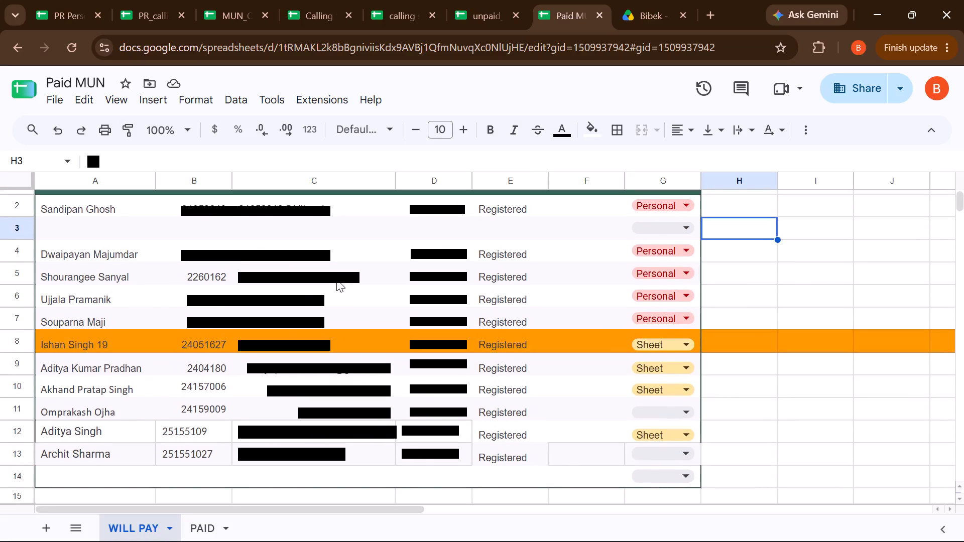
scroll(336, 279, down, 1)
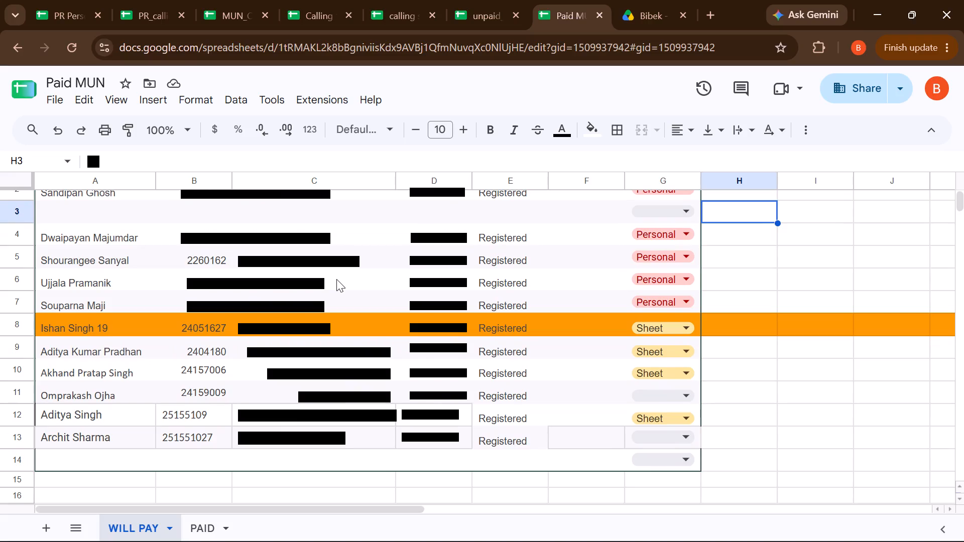
scroll(336, 279, down, 4)
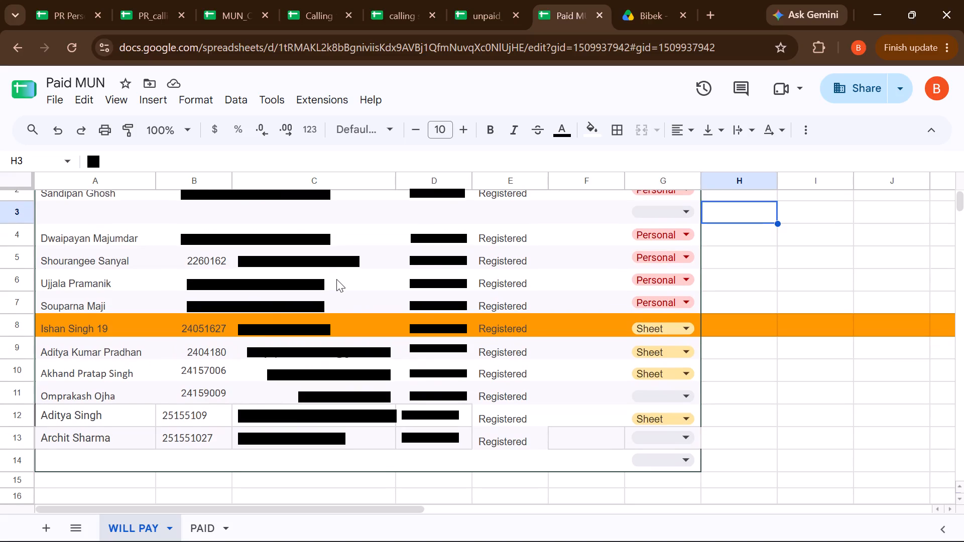
scroll(336, 279, down, 1)
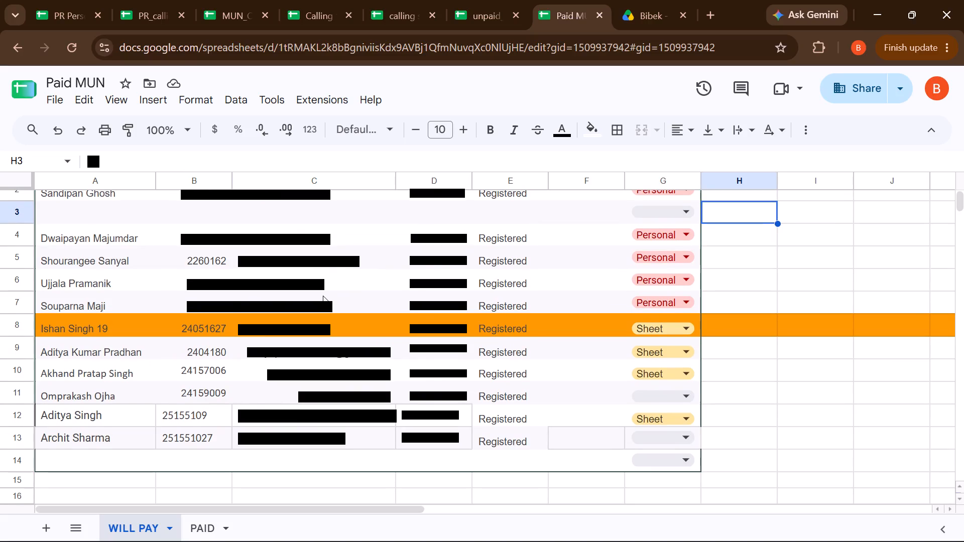
click(323, 296)
click(421, 309)
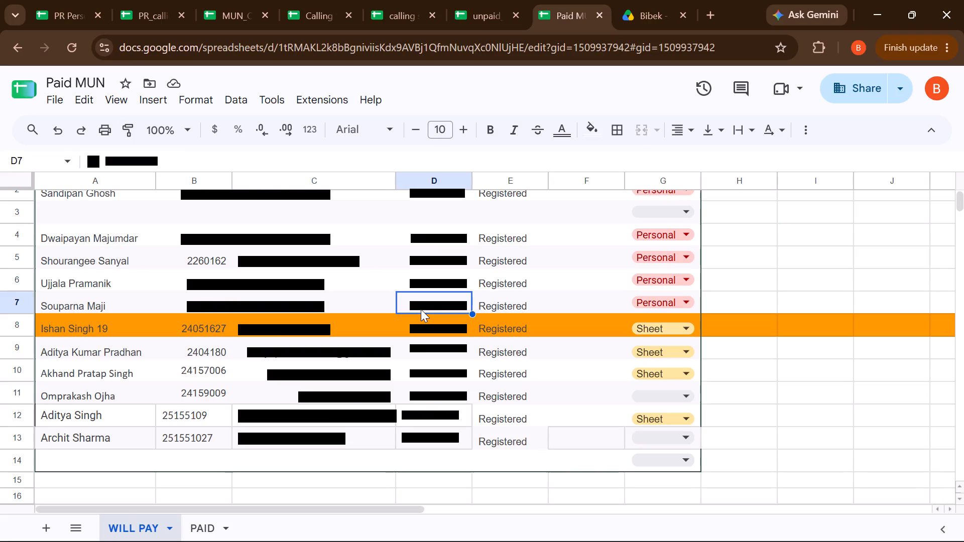
click(563, 316)
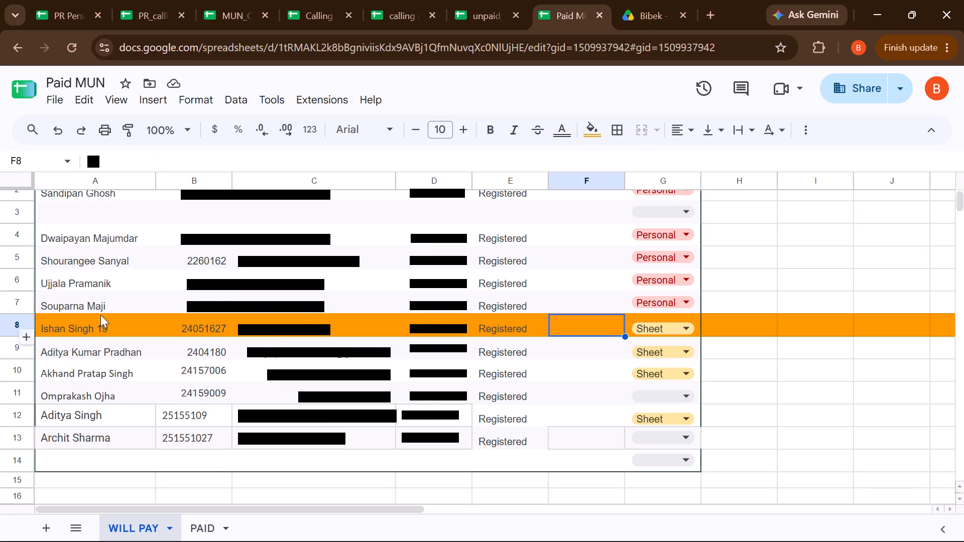
click(104, 324)
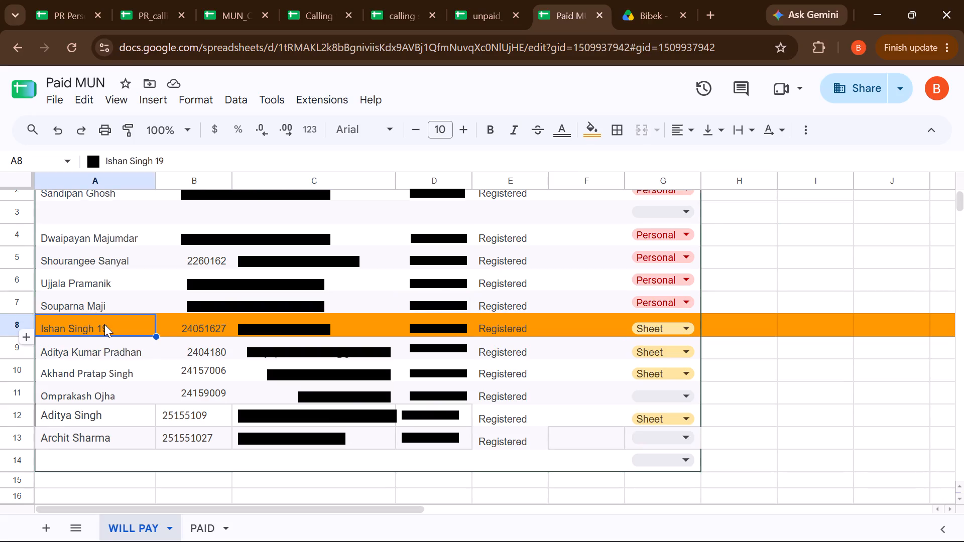
click(156, 457)
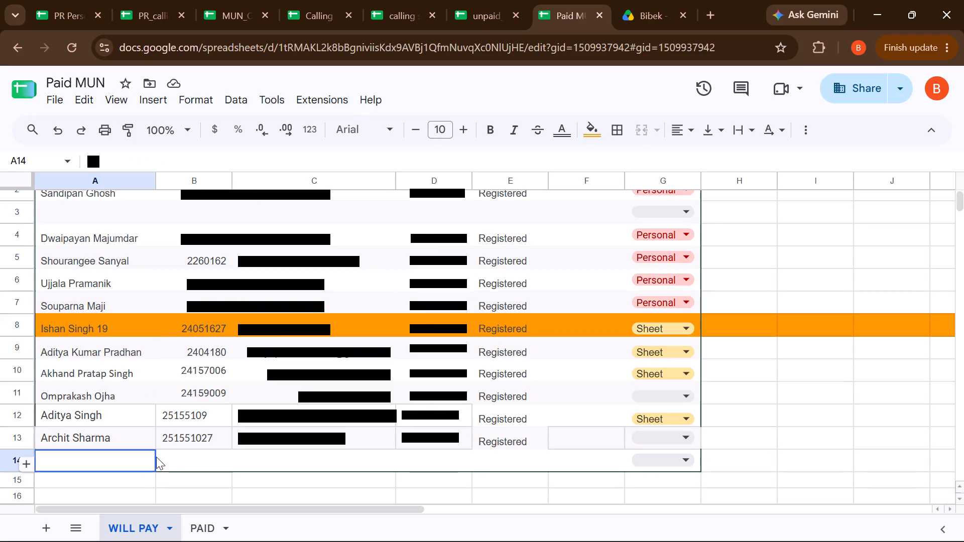
click(178, 455)
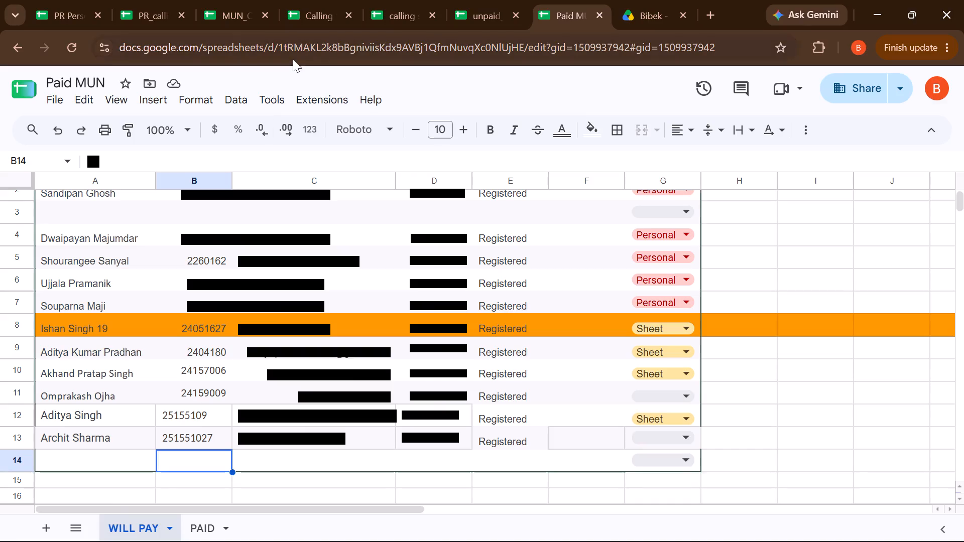
click(74, 0)
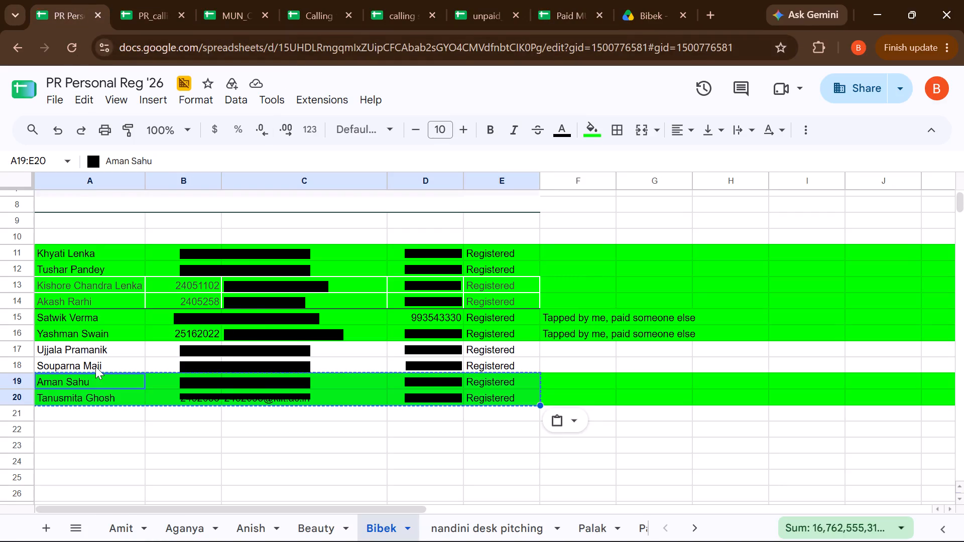
scroll(118, 300, up, 1)
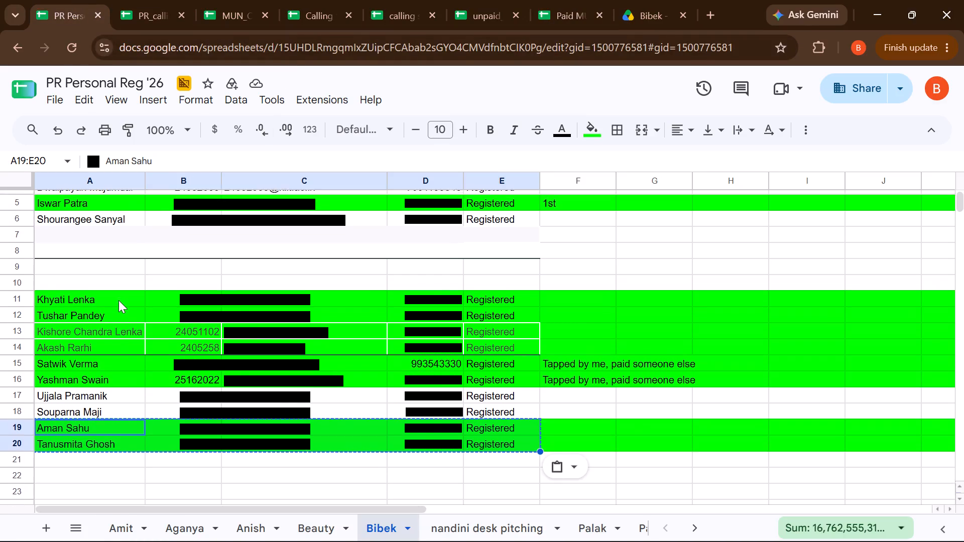
scroll(118, 300, up, 3)
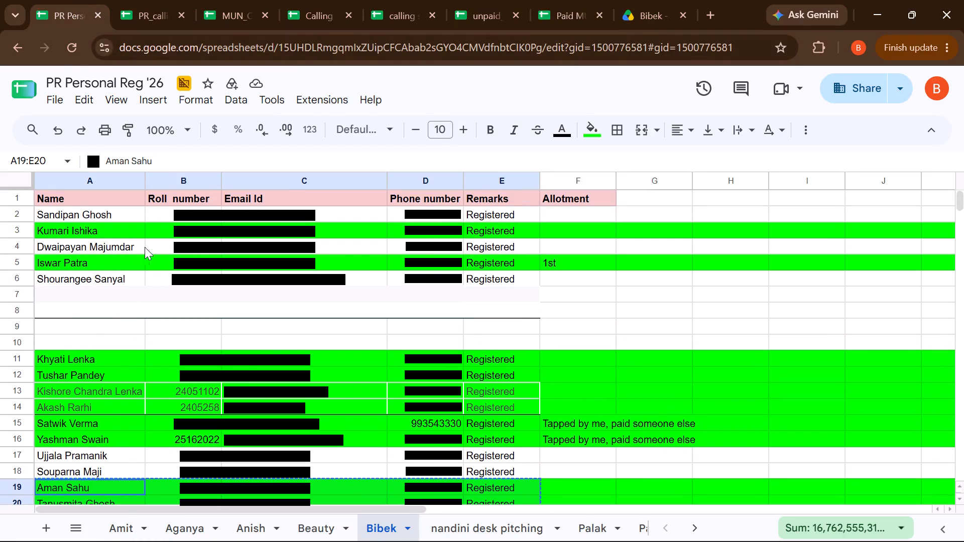
click(571, 23)
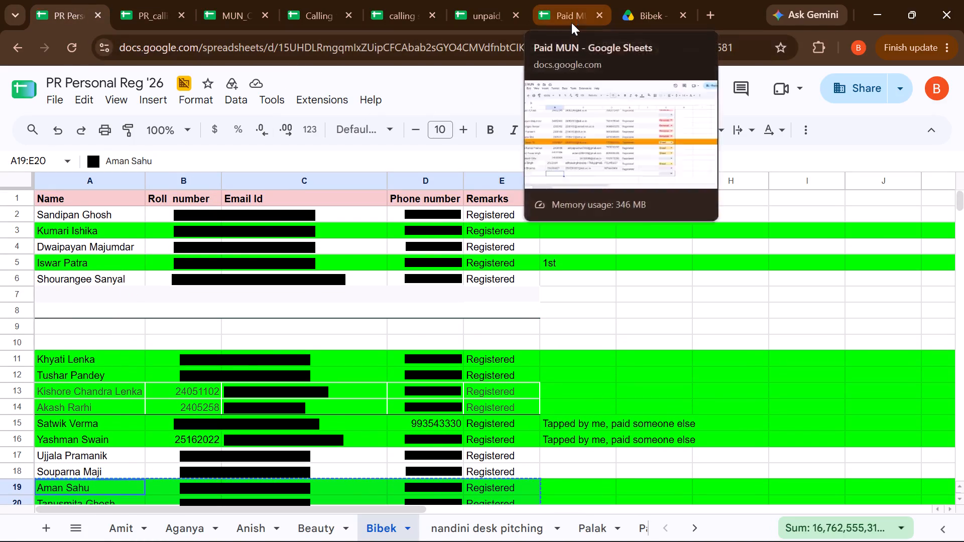
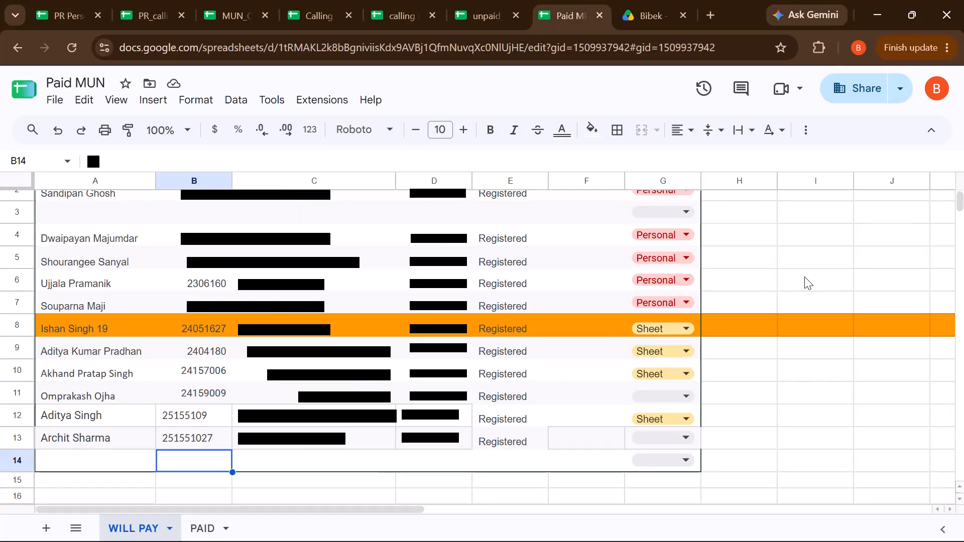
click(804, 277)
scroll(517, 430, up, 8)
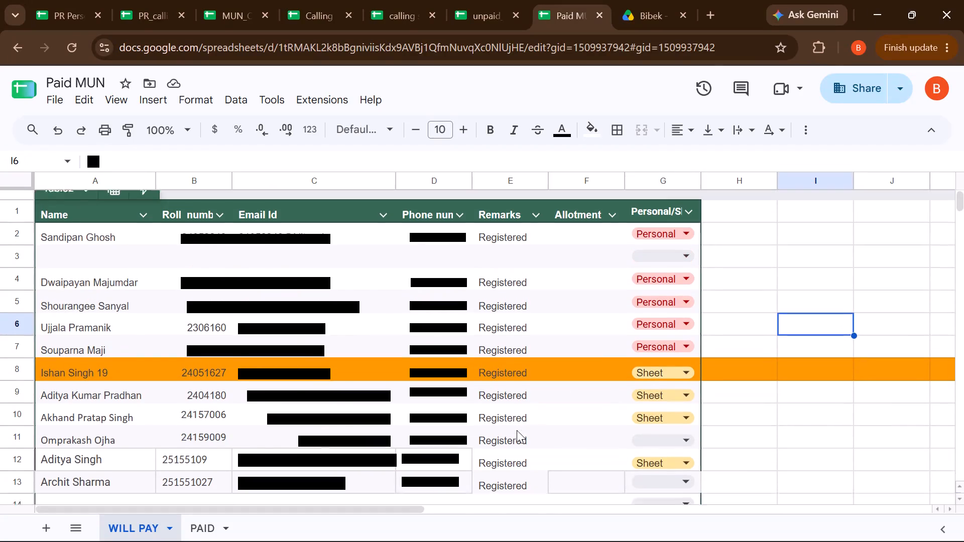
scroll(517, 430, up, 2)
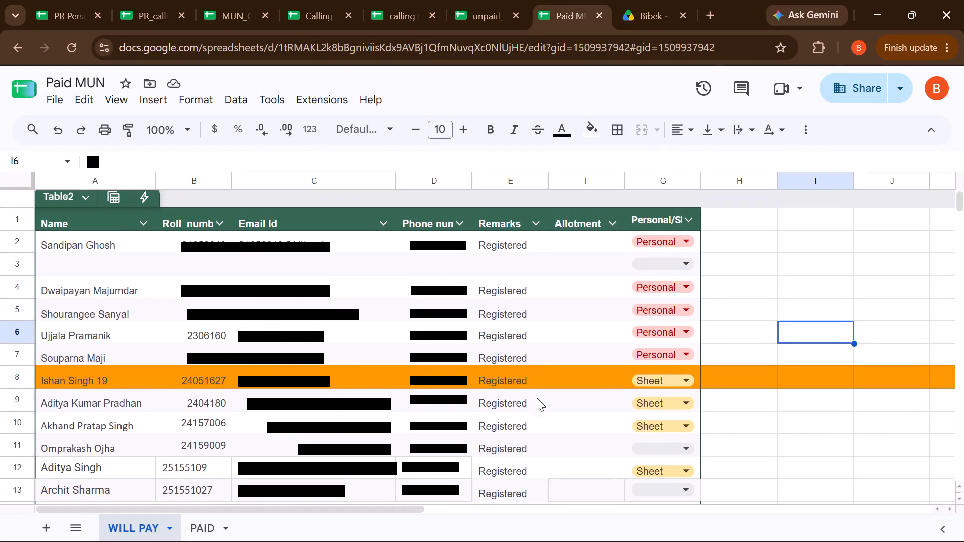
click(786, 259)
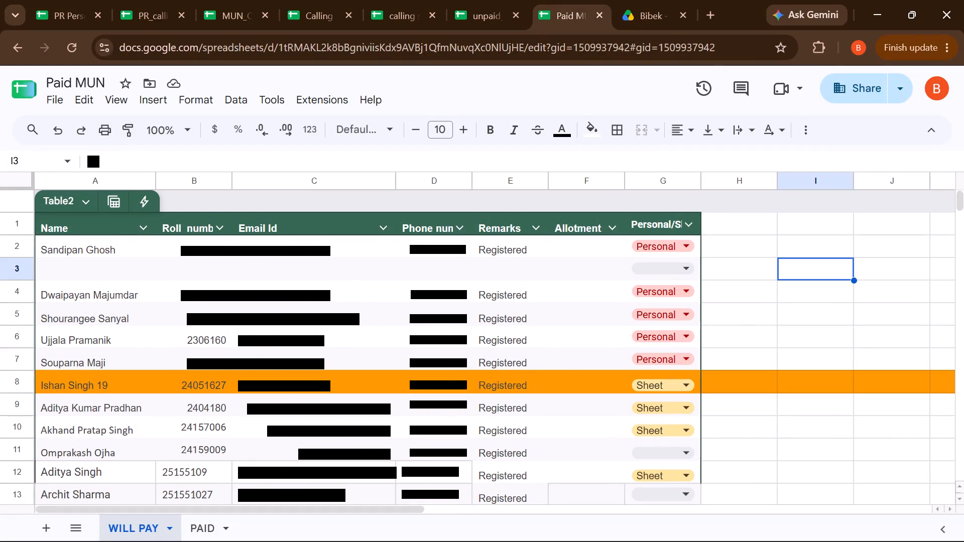
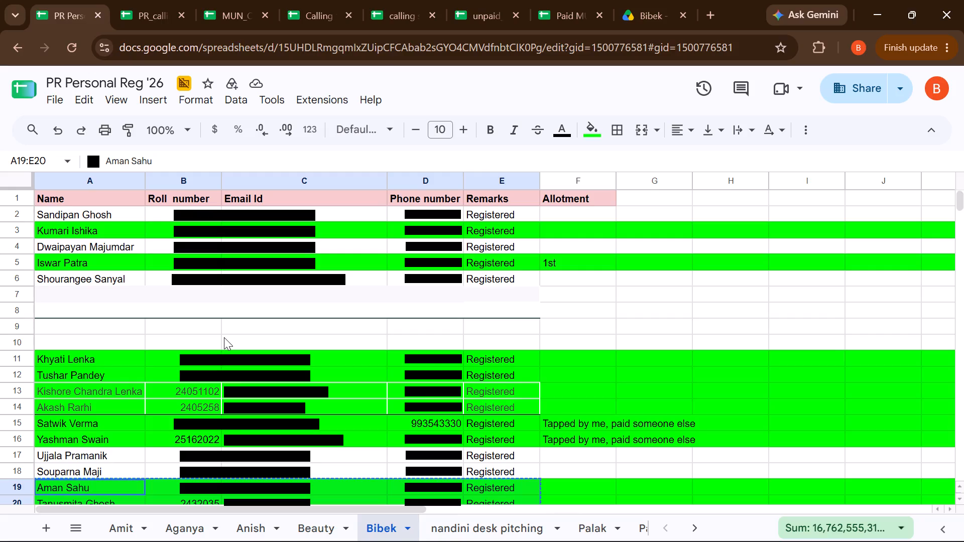
Compare the registrants in the WILL PAY list with those in the PAID table of the Paid MUN spreadsheet.
click(653, 7)
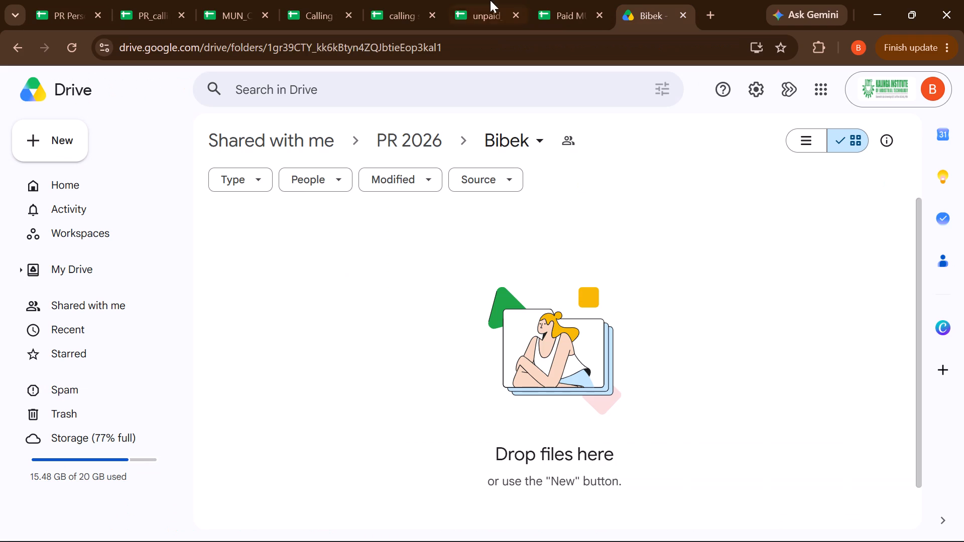
click(565, 9)
scroll(147, 411, down, 1)
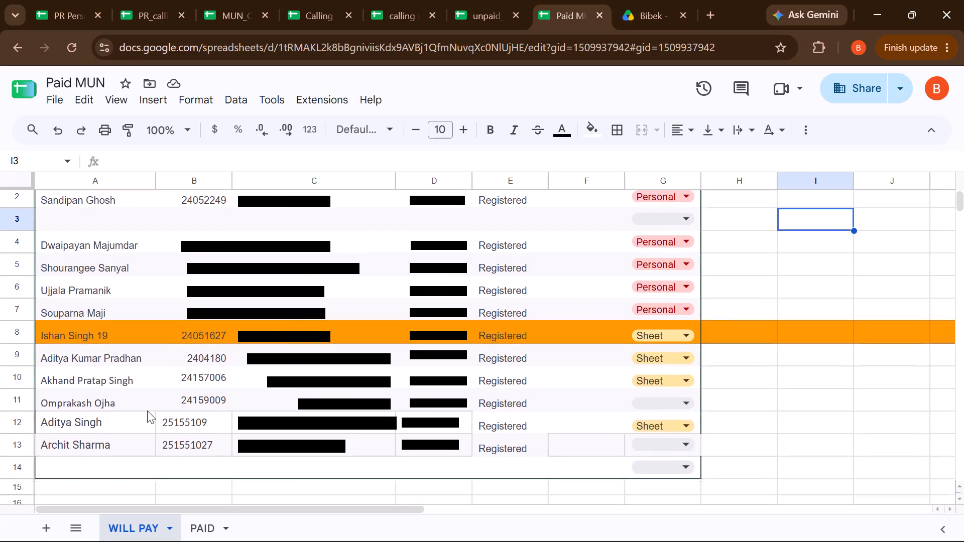
scroll(147, 411, down, 3)
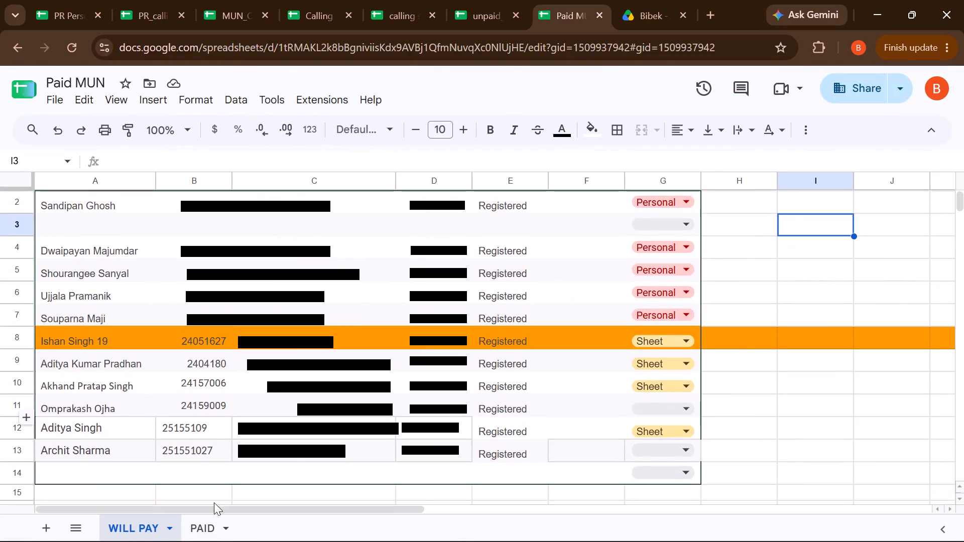
click(192, 531)
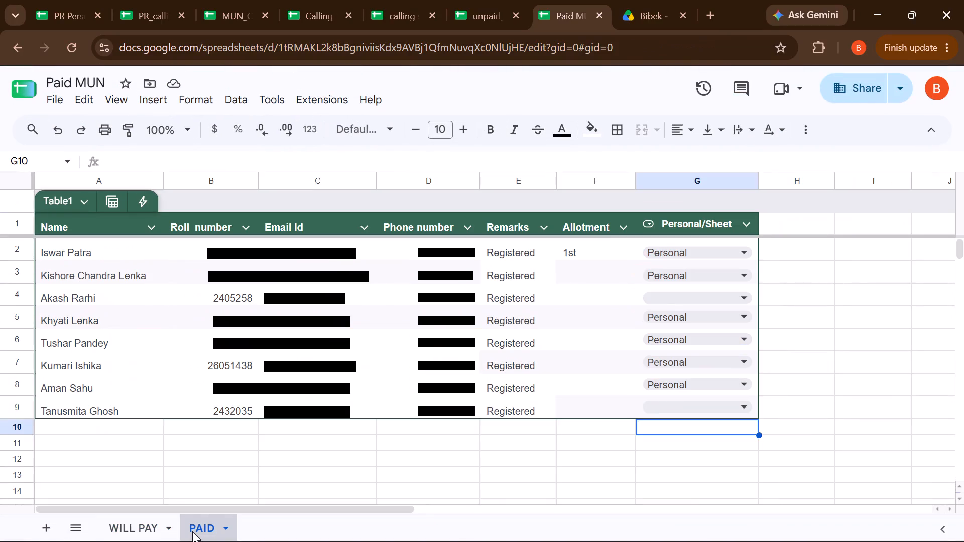
click(127, 529)
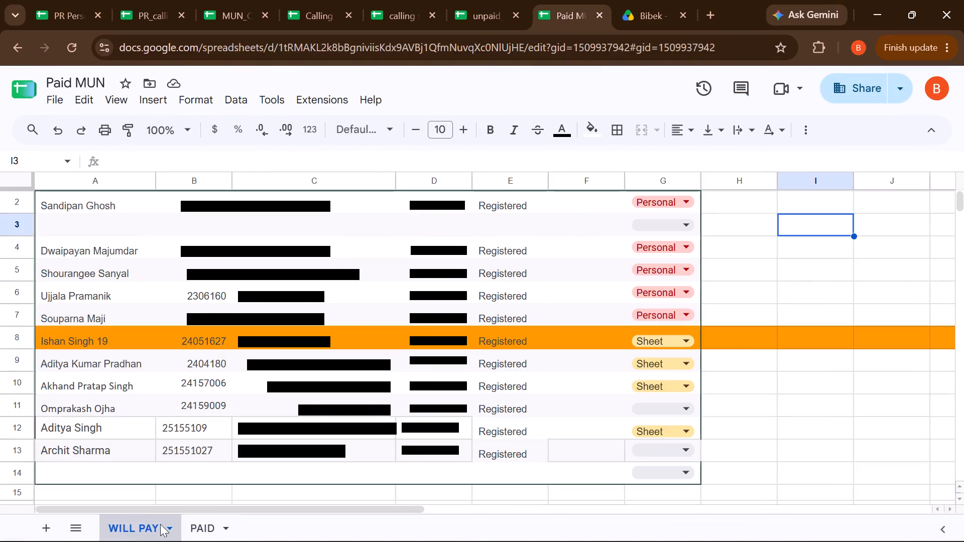
click(196, 526)
click(141, 527)
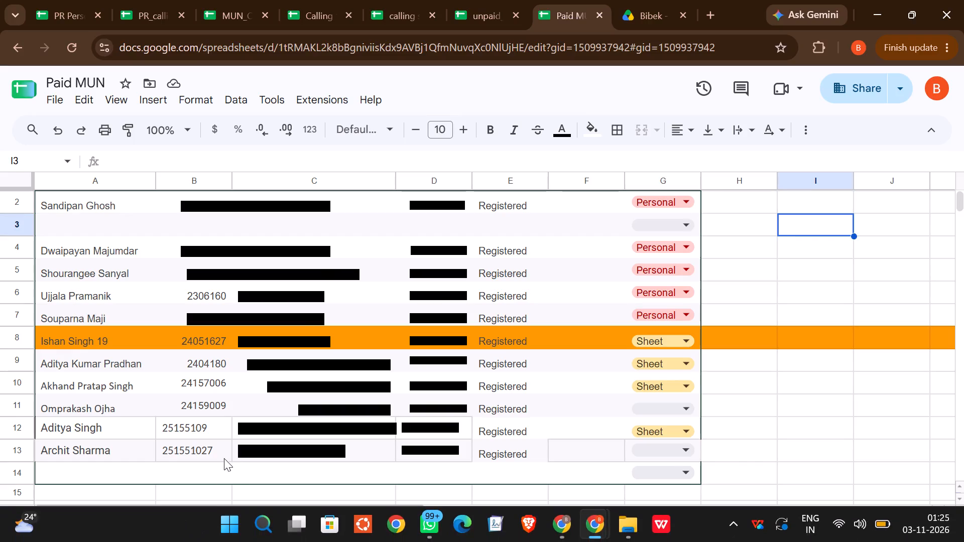
click(207, 530)
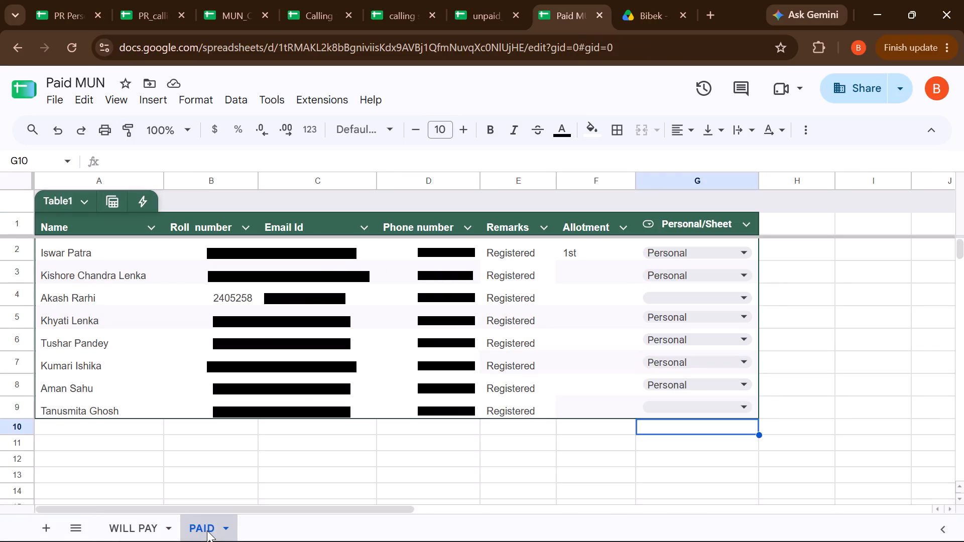
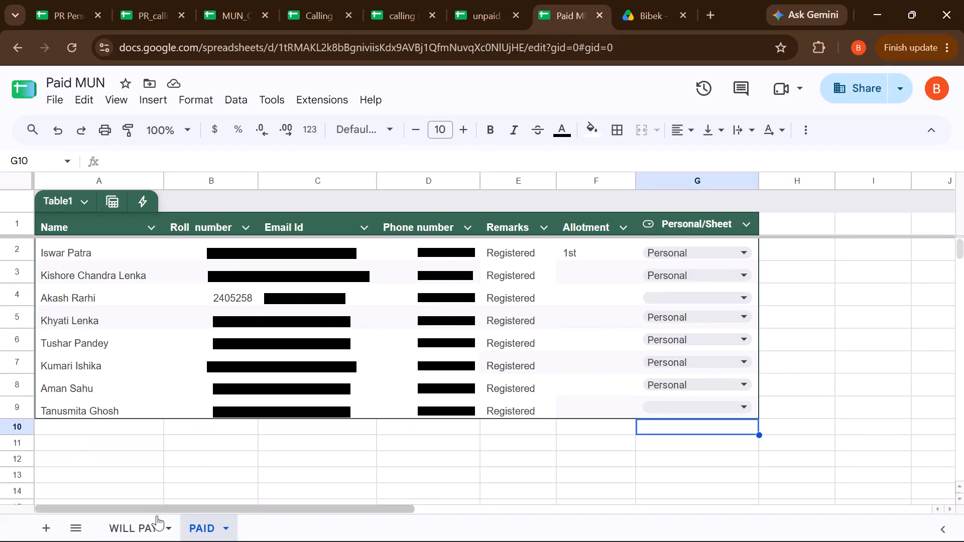
In the WILL PAY sheet, enter Dmed beside the registrants in rows 12 and 13, in column H.
click(150, 522)
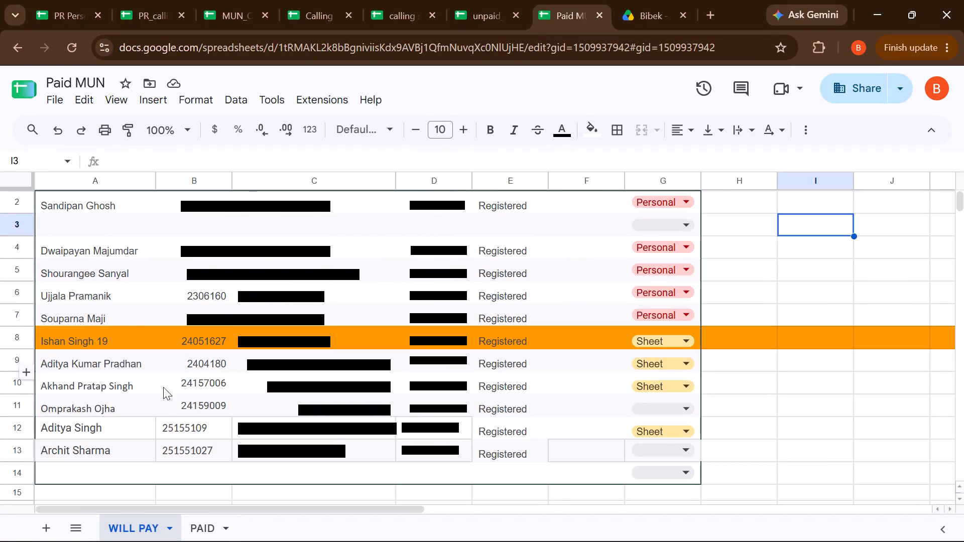
click(712, 430)
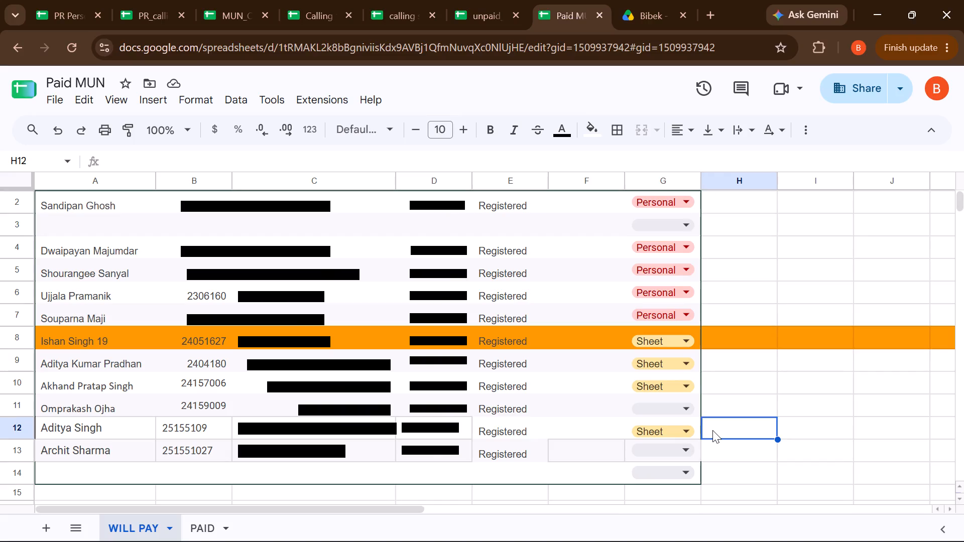
text(Dmed)
key(Down)
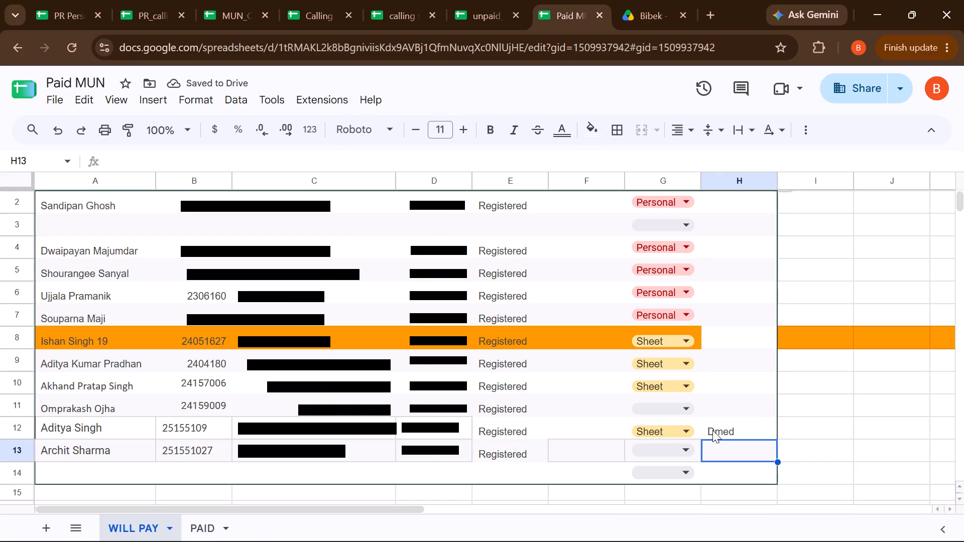
text(Dmed)
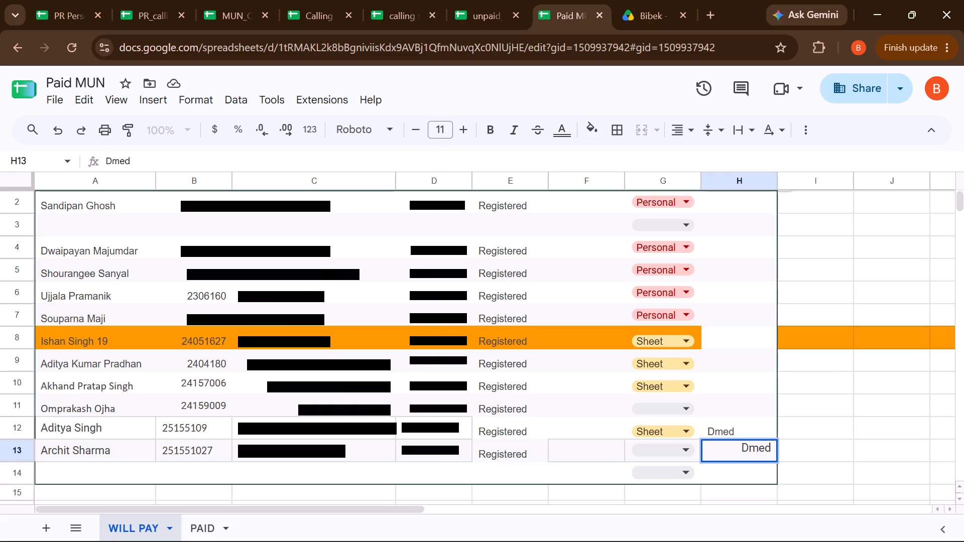
key(Return)
Left-align the Dmed note in cell H13 to match the one above it.
click(712, 430)
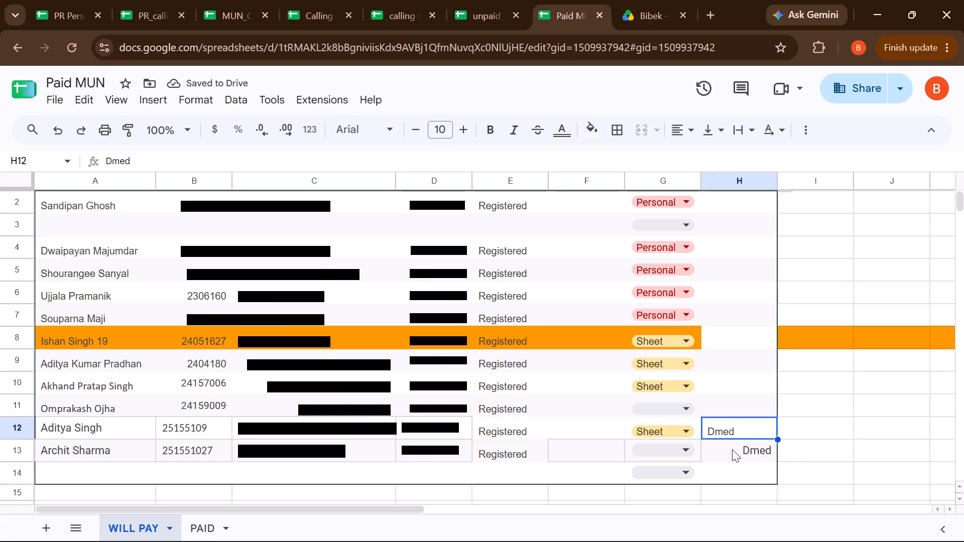
key(Down)
key(Up)
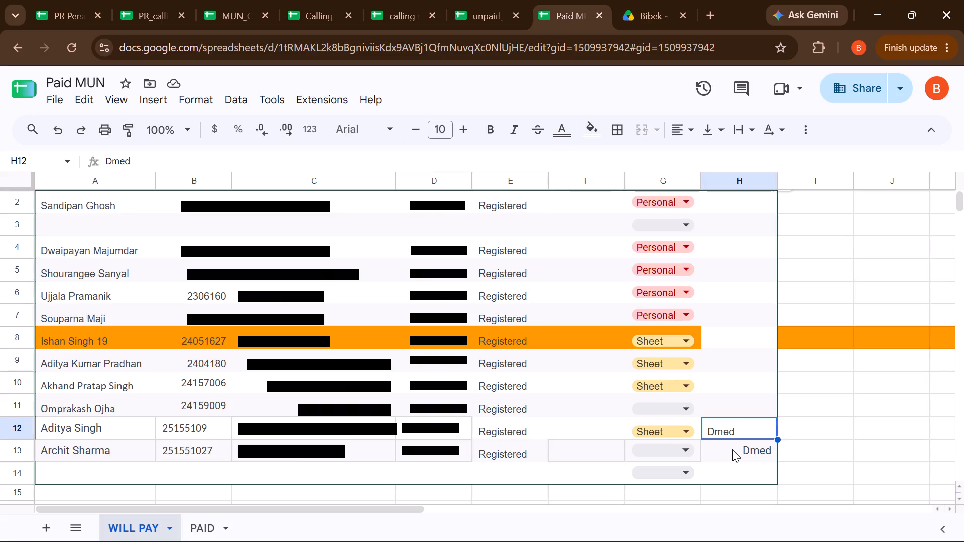
key(Up)
key(Down)
key(Down)
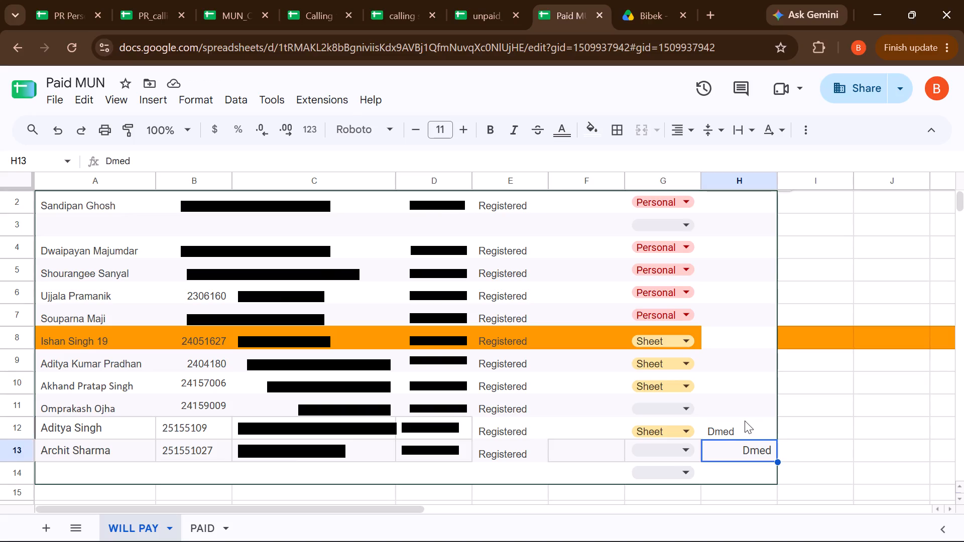
click(679, 135)
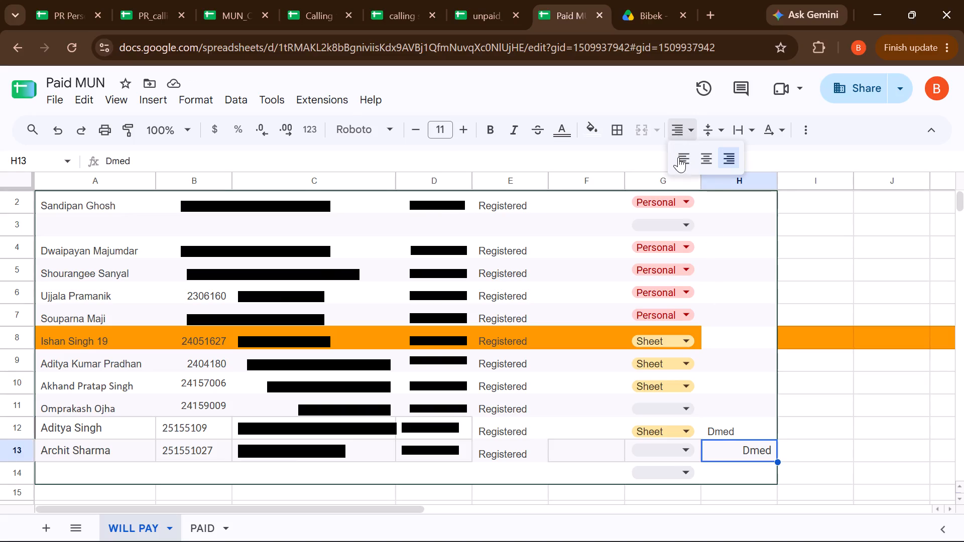
click(678, 158)
click(807, 435)
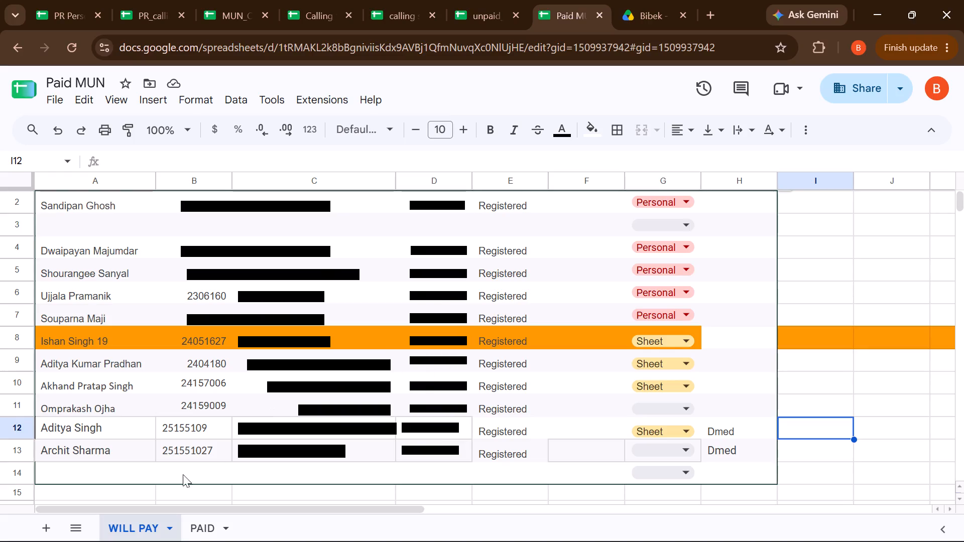
Recheck the PAID table, then enter Dmed in cell H9 for the row 9 registrant in WILL PAY.
click(198, 517)
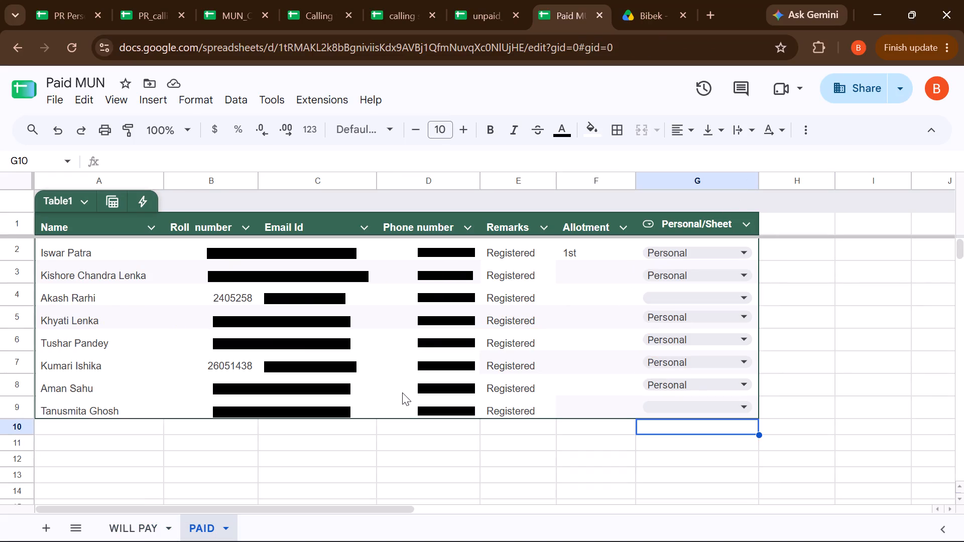
click(129, 537)
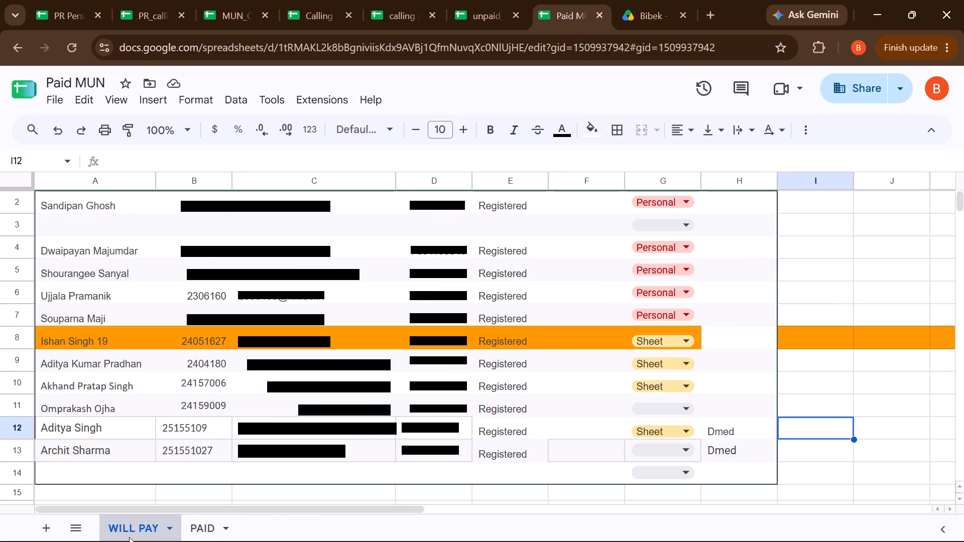
click(802, 364)
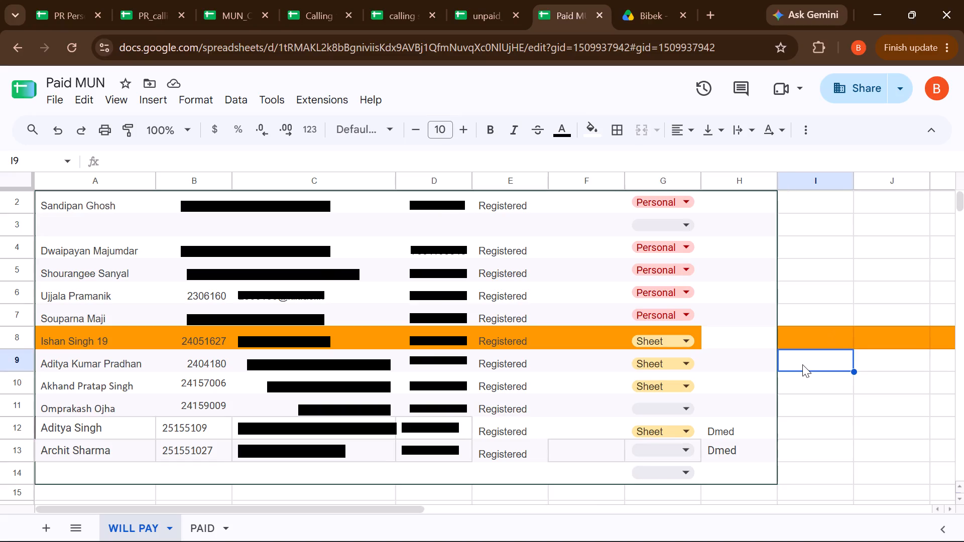
click(754, 368)
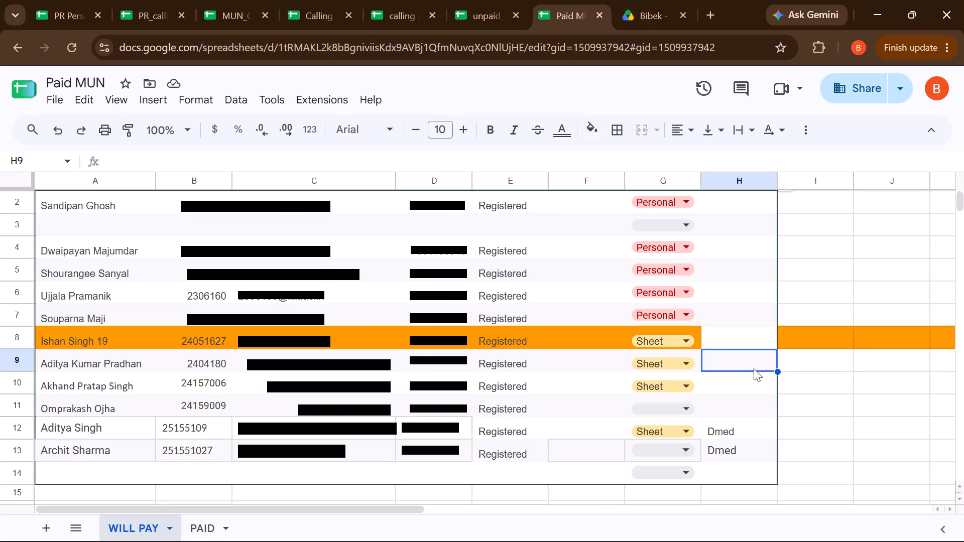
text(Dmed)
key(Return)
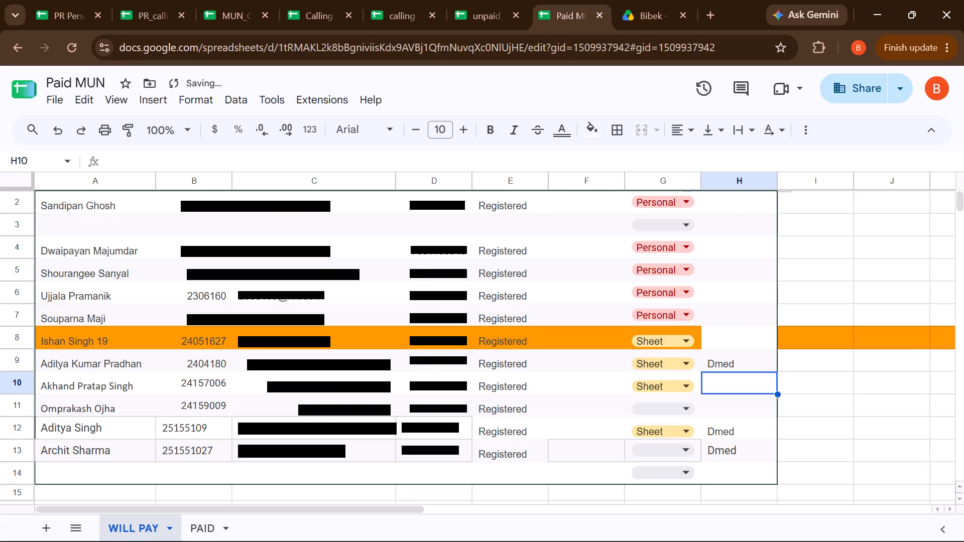
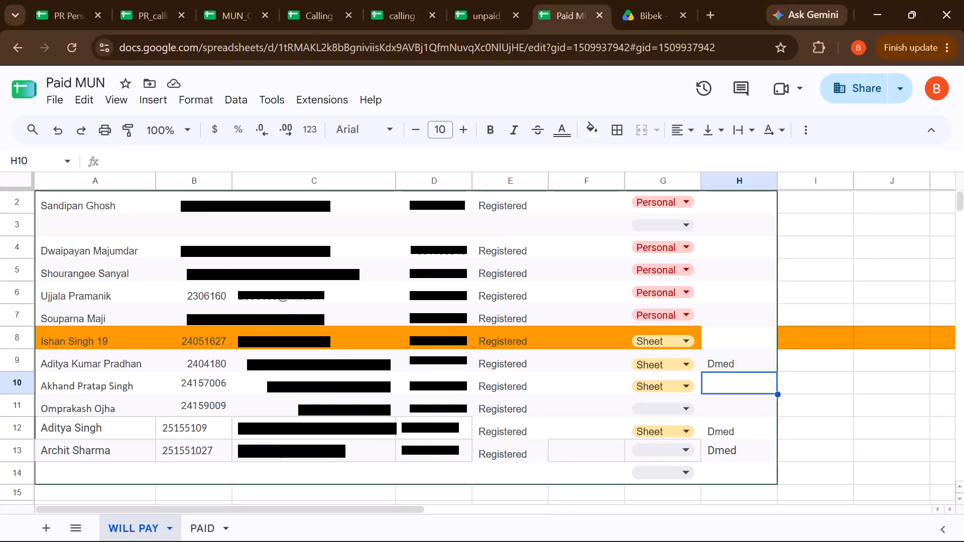
Review the WILL PAY registrants and their Dmed notes, comparing the list with the registrants in the PAID sheet.
scroll(133, 314, up, 3)
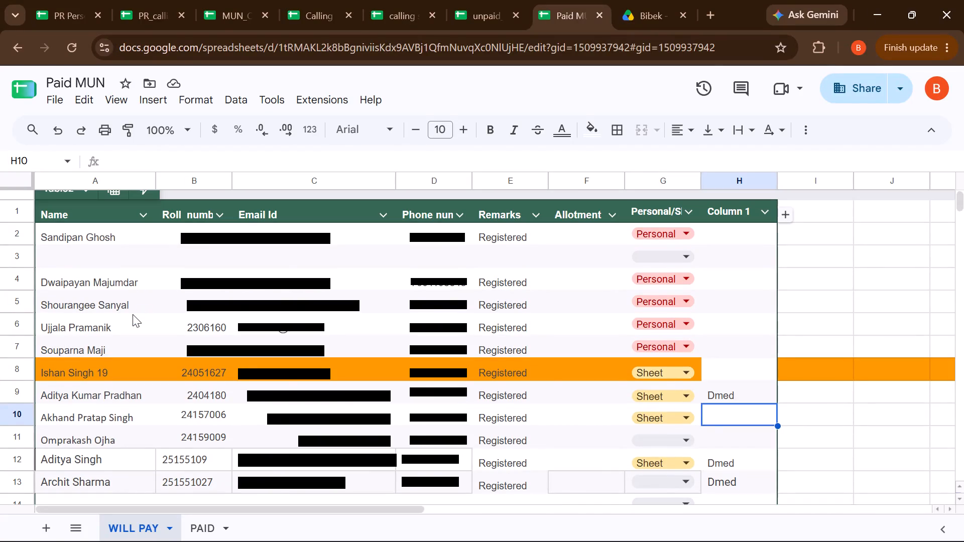
scroll(133, 314, down, 1)
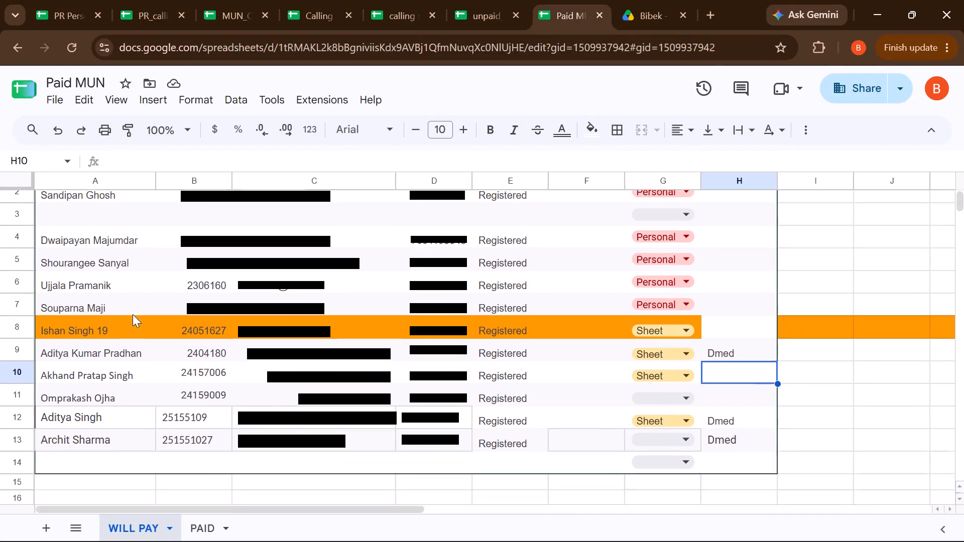
scroll(133, 314, down, 1)
scroll(137, 414, up, 1)
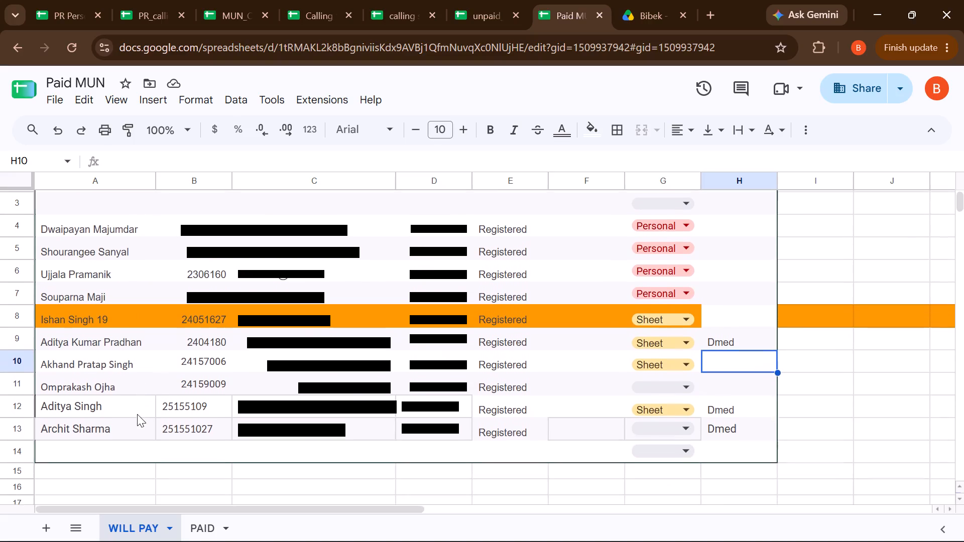
scroll(137, 414, up, 1)
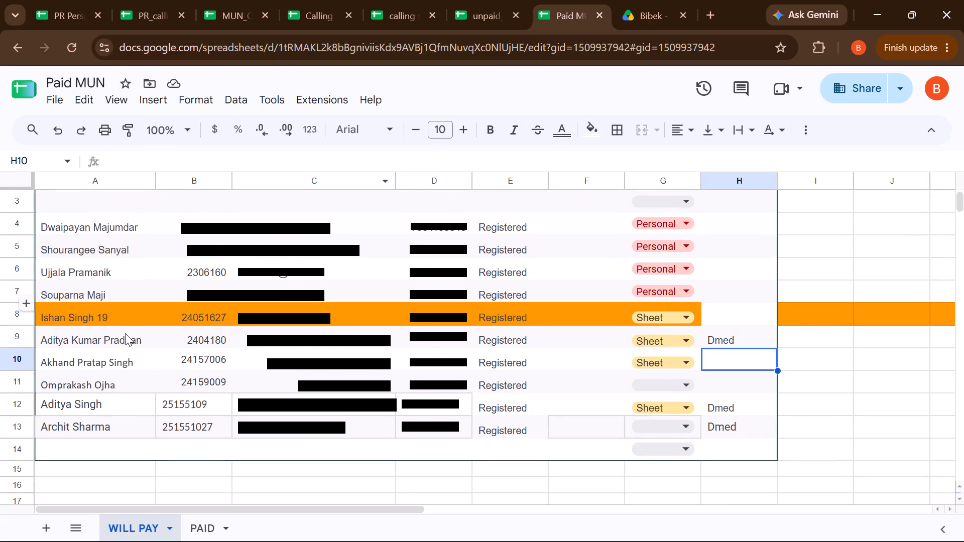
scroll(125, 333, up, 3)
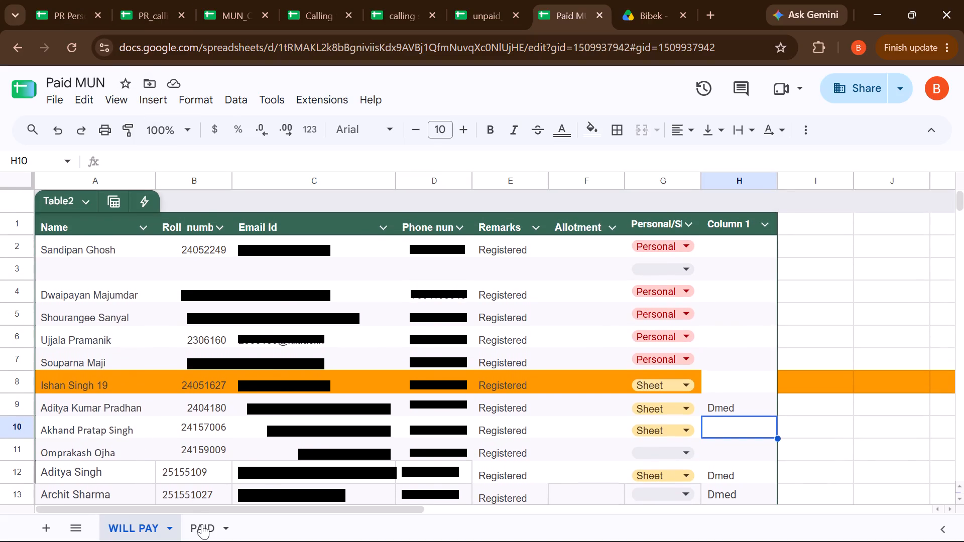
click(202, 524)
scroll(195, 438, up, 1)
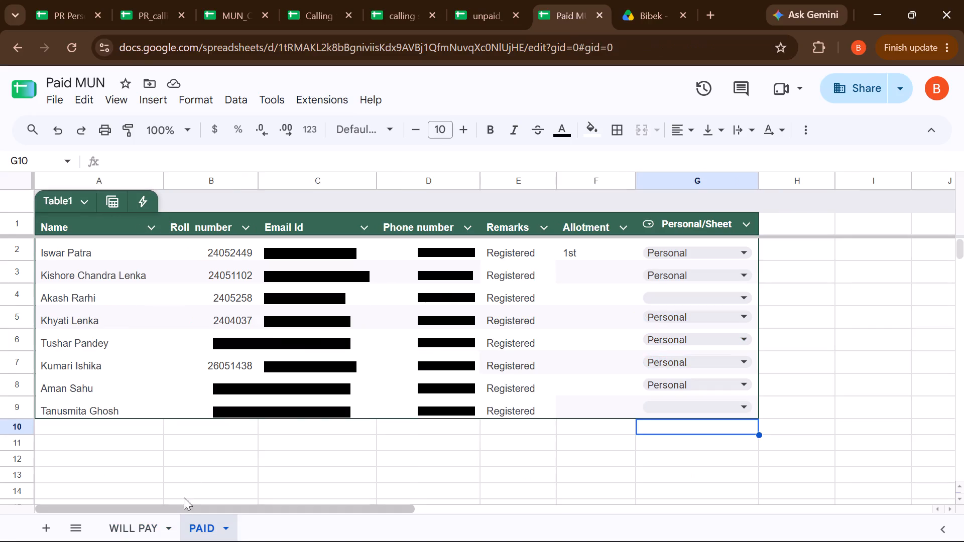
click(150, 531)
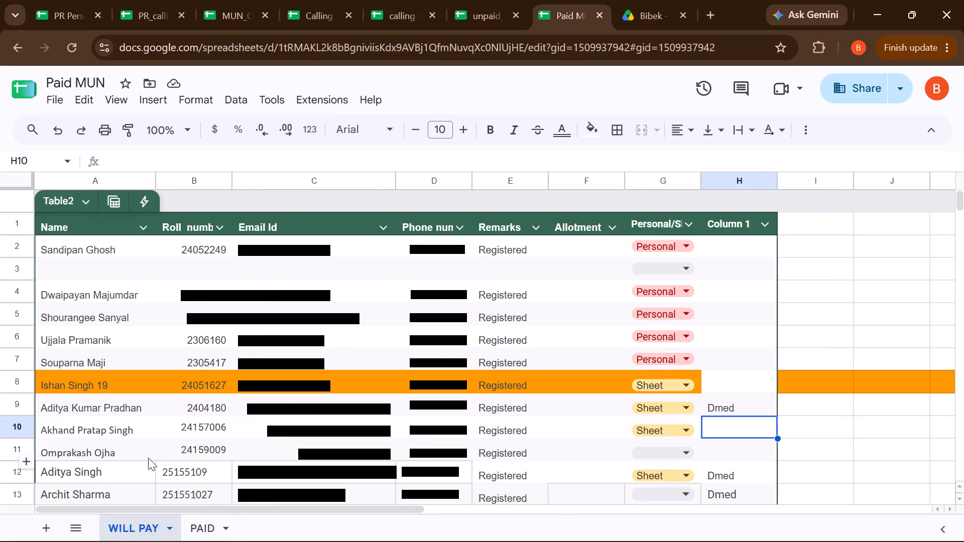
scroll(148, 458, down, 2)
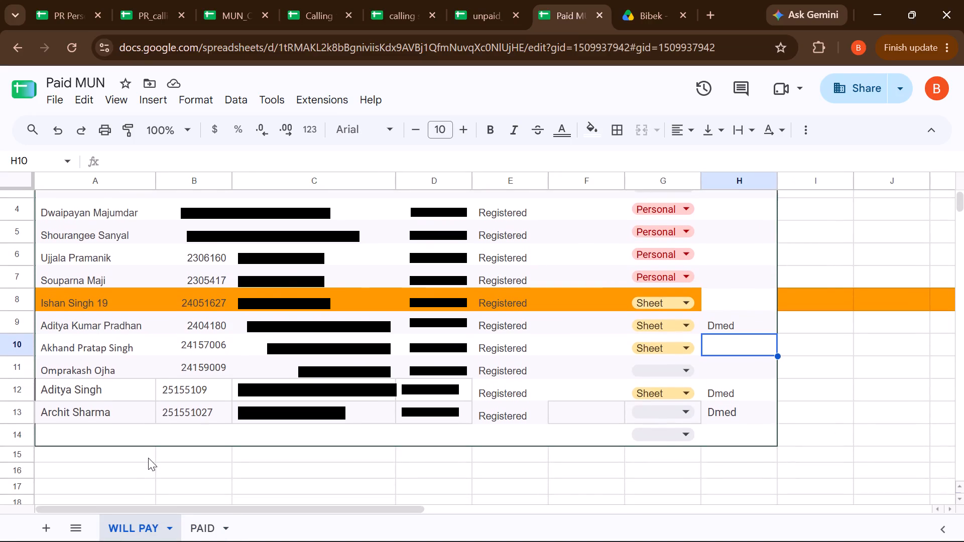
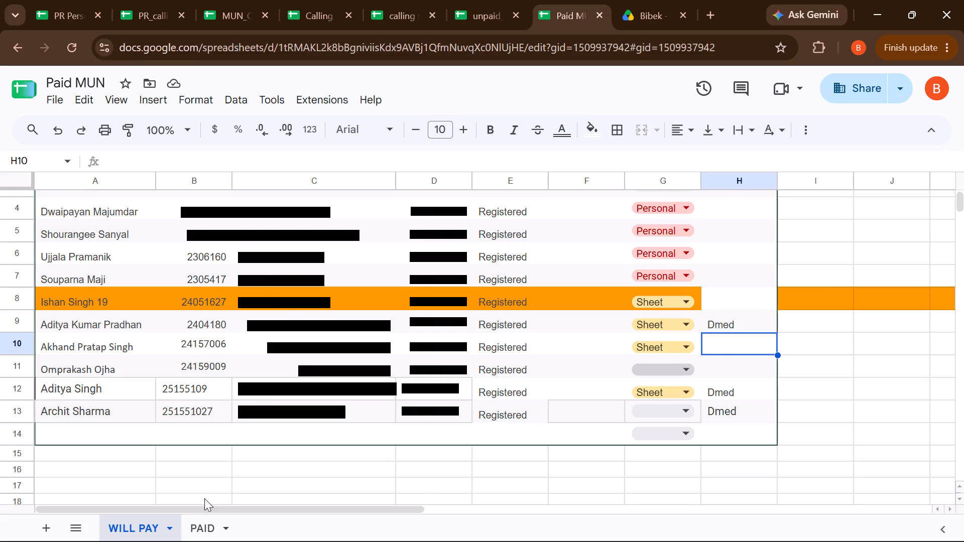
Compare the registrants in the PAID sheet with those in the WILL PAY sheet.
click(189, 529)
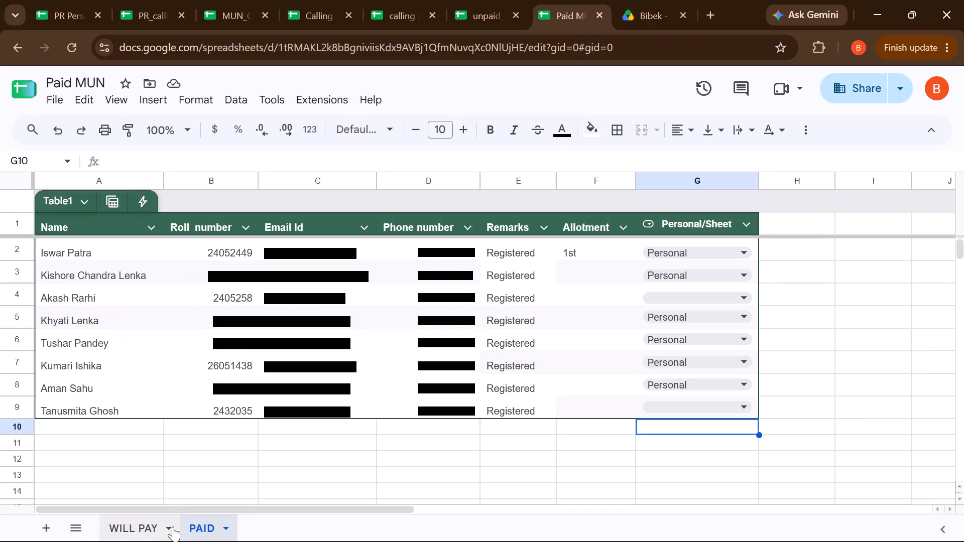
click(151, 524)
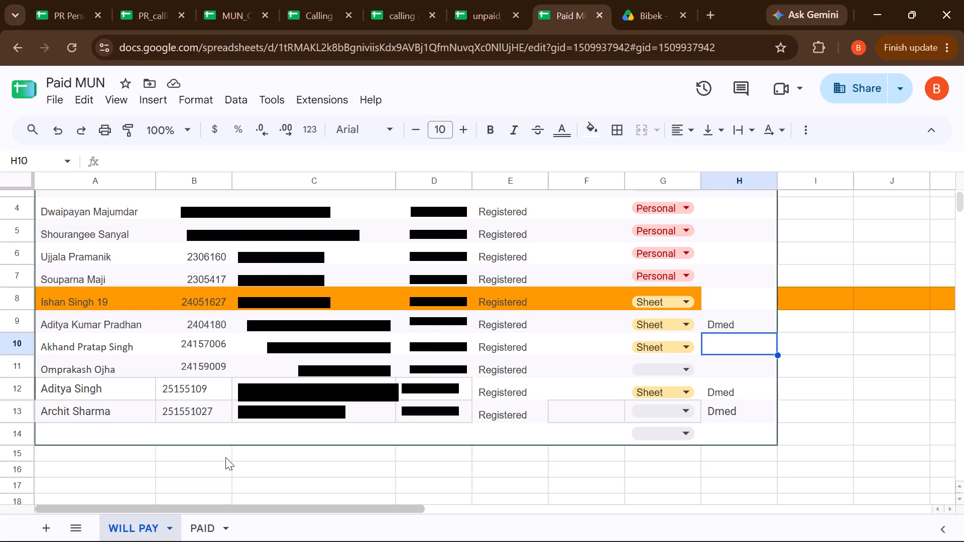
click(208, 536)
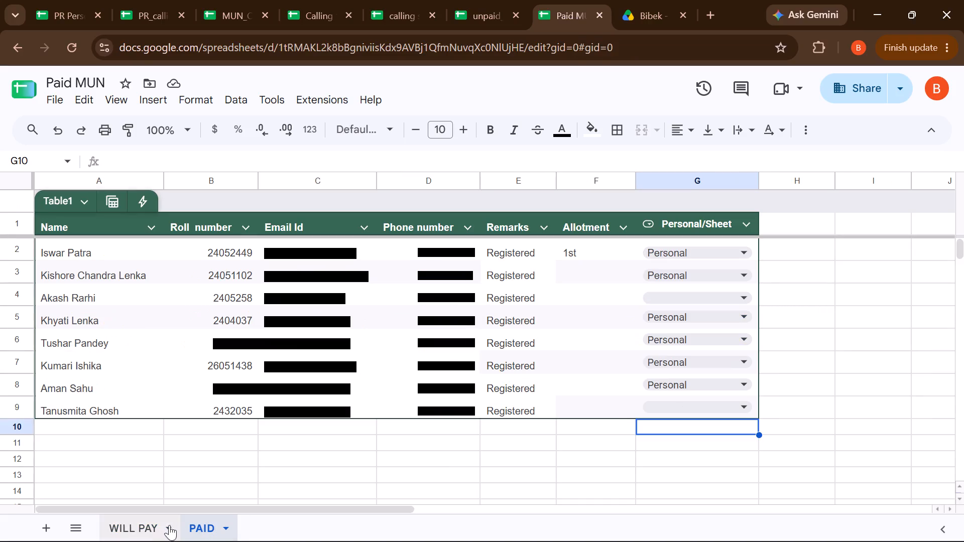
click(157, 523)
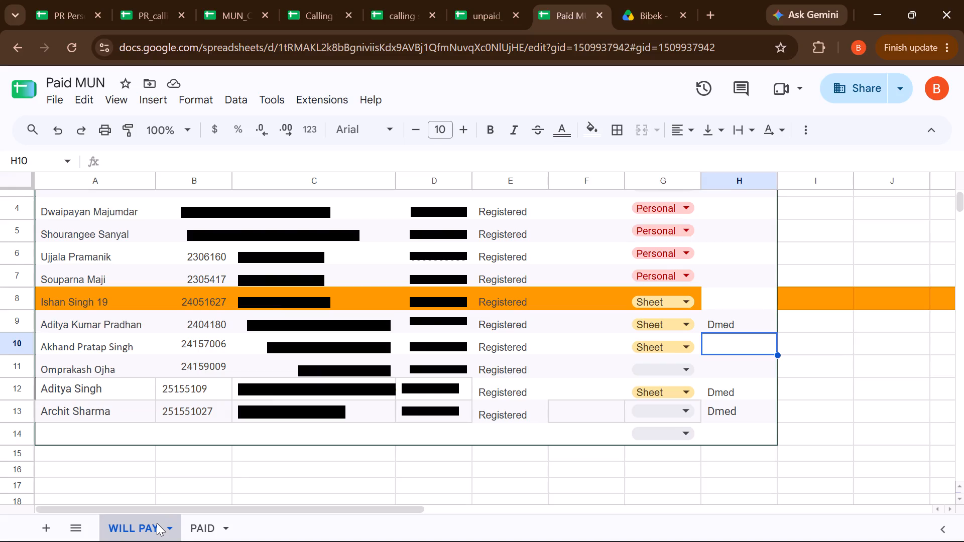
Copy the phone number of the registrant in row 12 of WILL PAY and search the PR_calling_23Oct sheet for it.
click(314, 395)
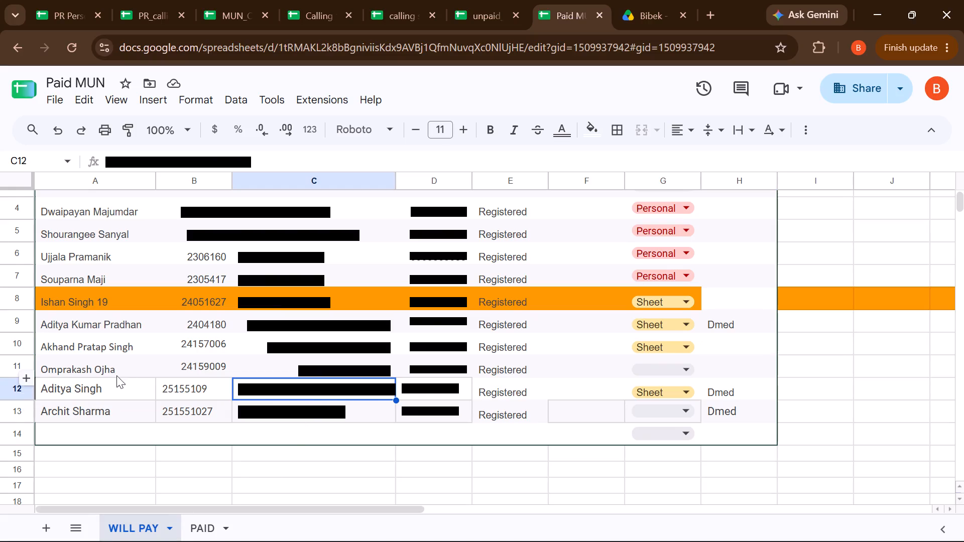
click(96, 394)
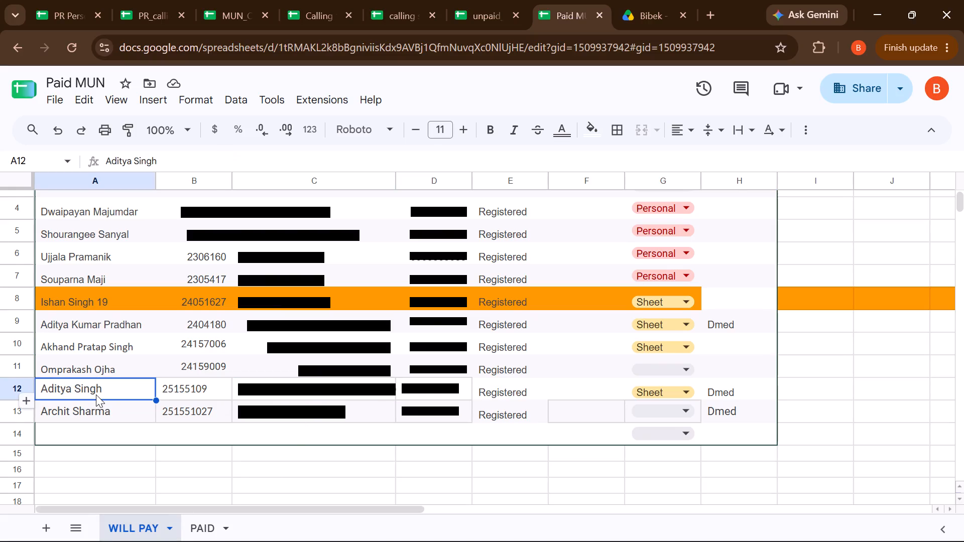
click(445, 382)
key(ctrl+c)
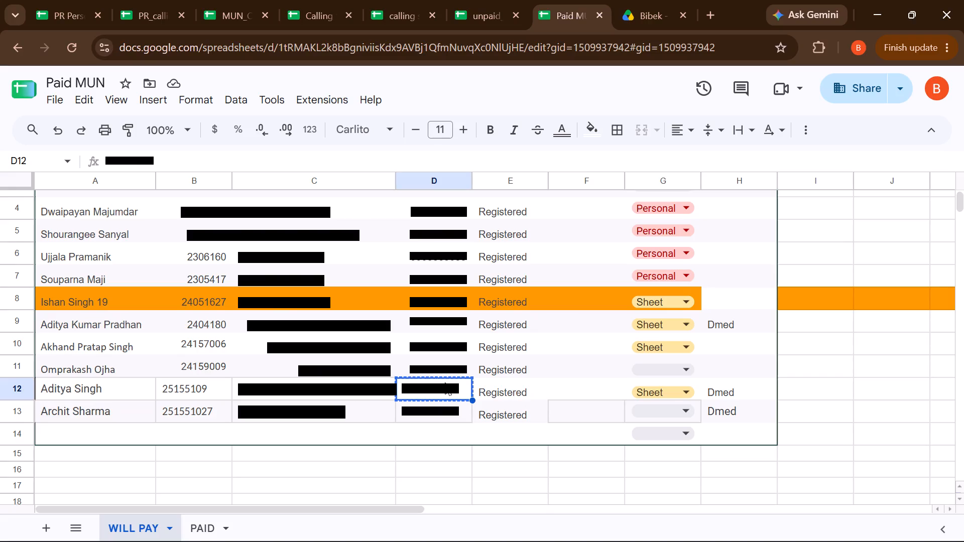
click(141, 21)
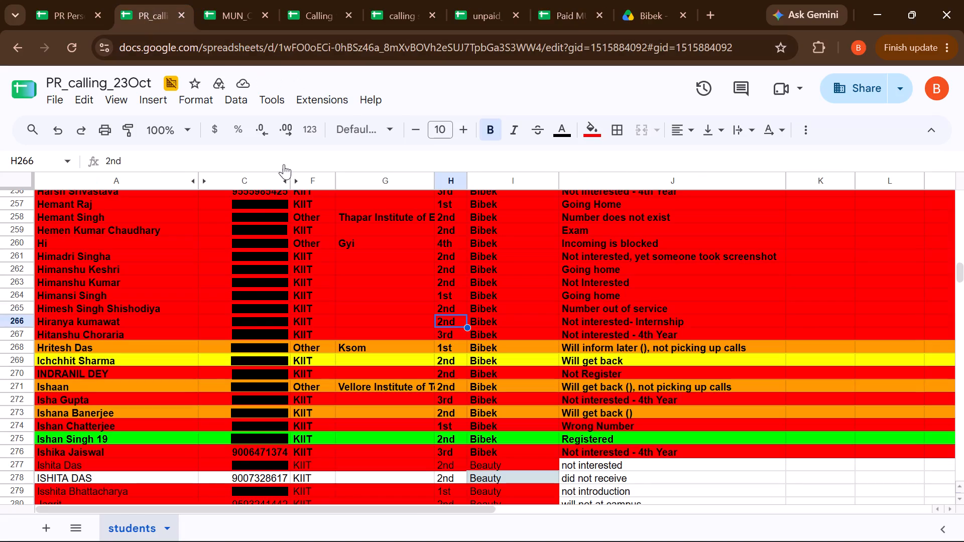
click(319, 262)
key(ctrl+f)
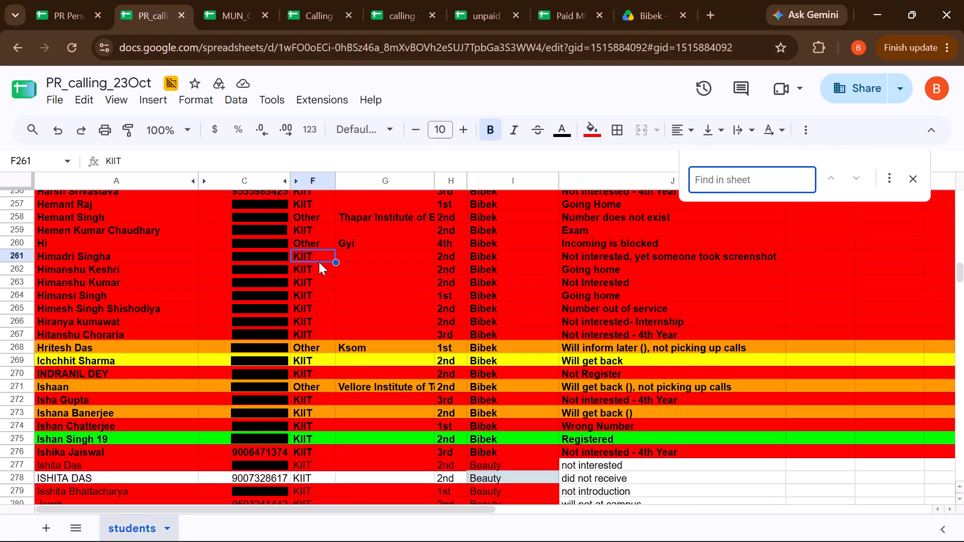
key(ctrl+v)
key(ctrl+a)
key(ctrl+BackSpace)
Search the MUN_CALLING_1 2026 sheet for the copied phone number, then clear and close the search.
click(223, 3)
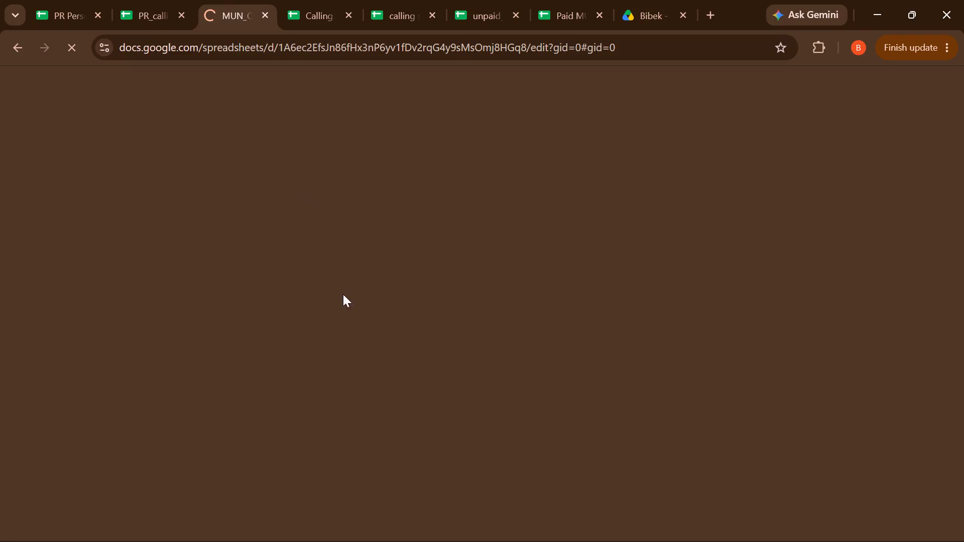
key(ctrl+f)
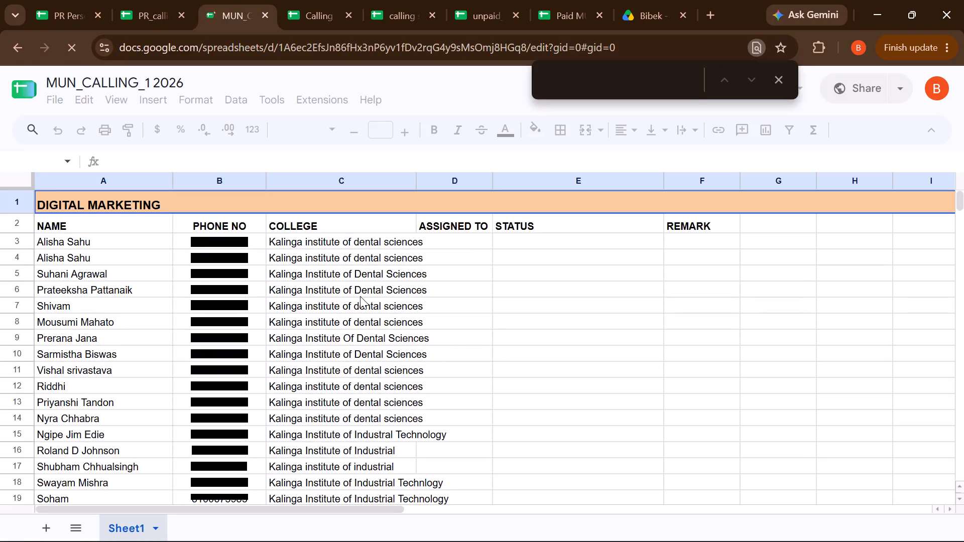
key(ctrl+v)
key(BackSpace)
key(BackSpace)
key(BackSpace)
key(BackSpace)
key(BackSpace)
key(BackSpace)
key(BackSpace)
key(BackSpace)
key(BackSpace)
key(BackSpace)
key(BackSpace)
key(BackSpace)
key(BackSpace)
key(BackSpace)
key(BackSpace)
key(BackSpace)
key(BackSpace)
key(BackSpace)
key(BackSpace)
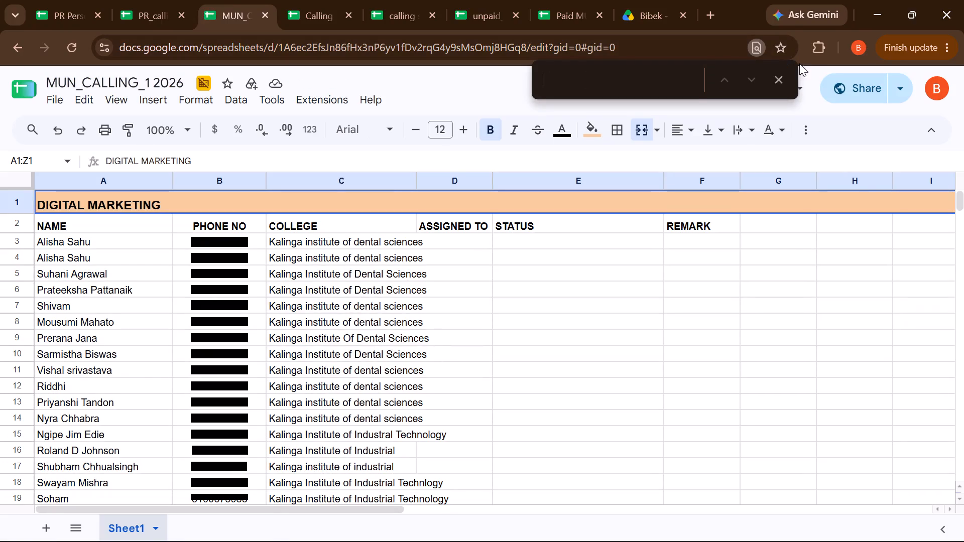
click(780, 79)
Switch to the Calling Sheet 30.10.26 spreadsheet.
click(321, 2)
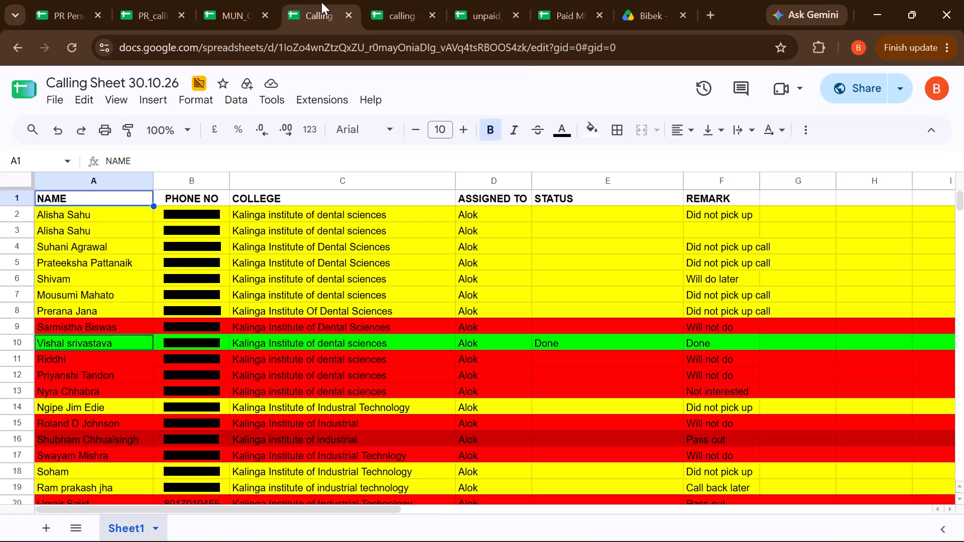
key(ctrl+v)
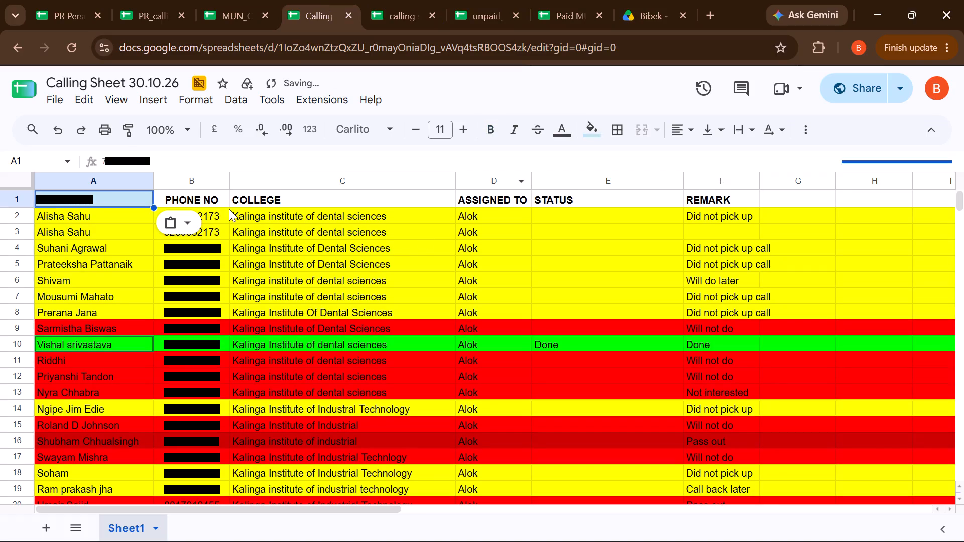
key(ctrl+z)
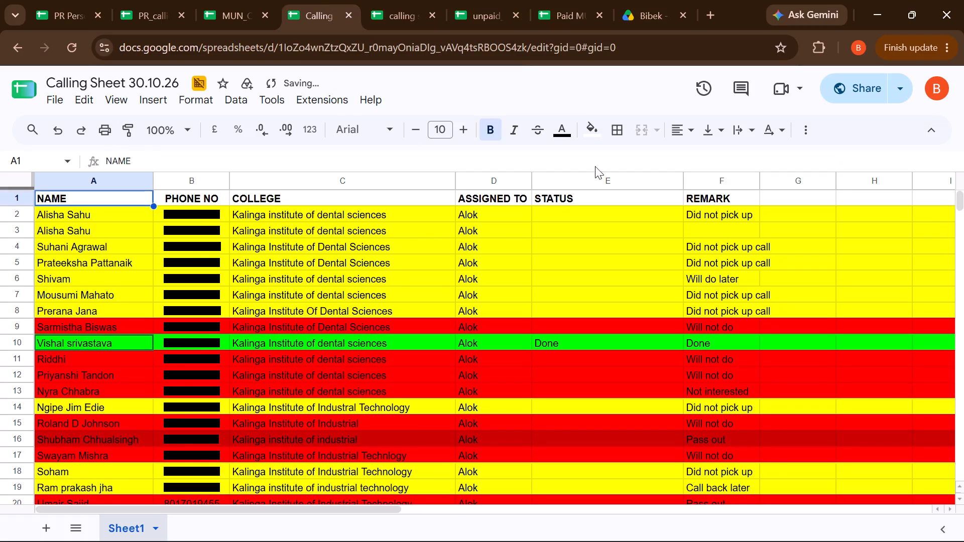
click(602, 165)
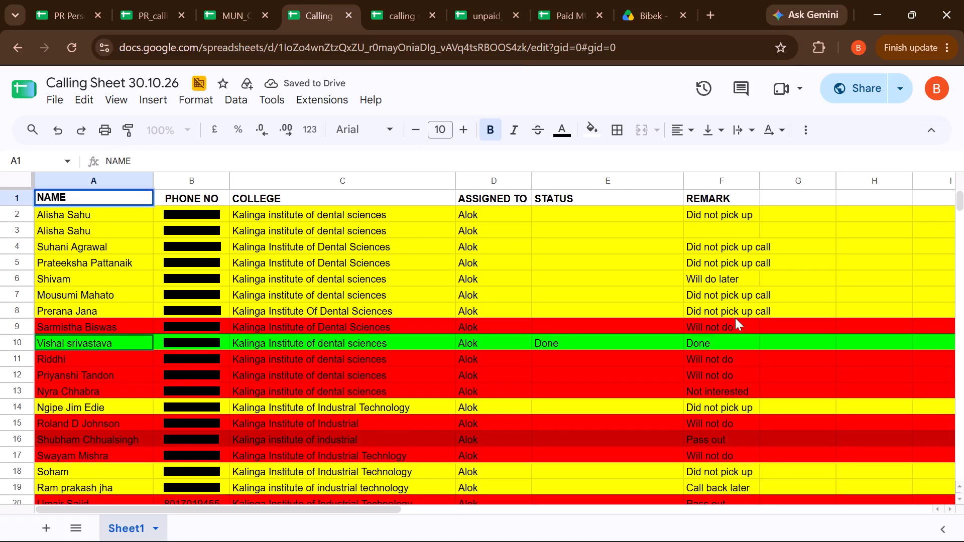
Search Calling Sheet 30.10.26 for the copied phone number and clear the search text.
click(771, 365)
key(ctrl+f)
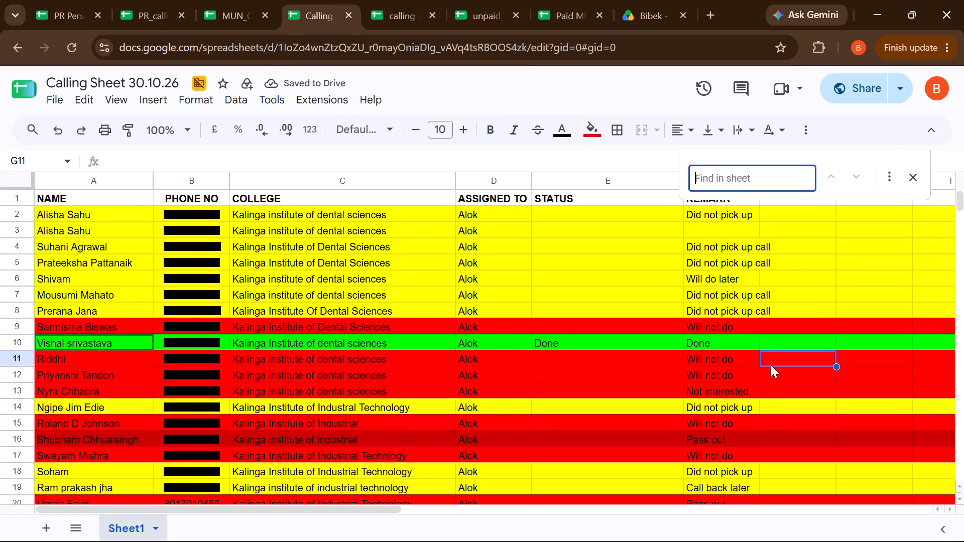
key(ctrl+v)
key(BackSpace)
key(BackSpace)
key(BackSpace)
key(BackSpace)
key(BackSpace)
key(BackSpace)
key(BackSpace)
key(BackSpace)
key(BackSpace)
key(BackSpace)
key(BackSpace)
key(BackSpace)
key(BackSpace)
key(BackSpace)
key(BackSpace)
key(BackSpace)
key(BackSpace)
key(BackSpace)
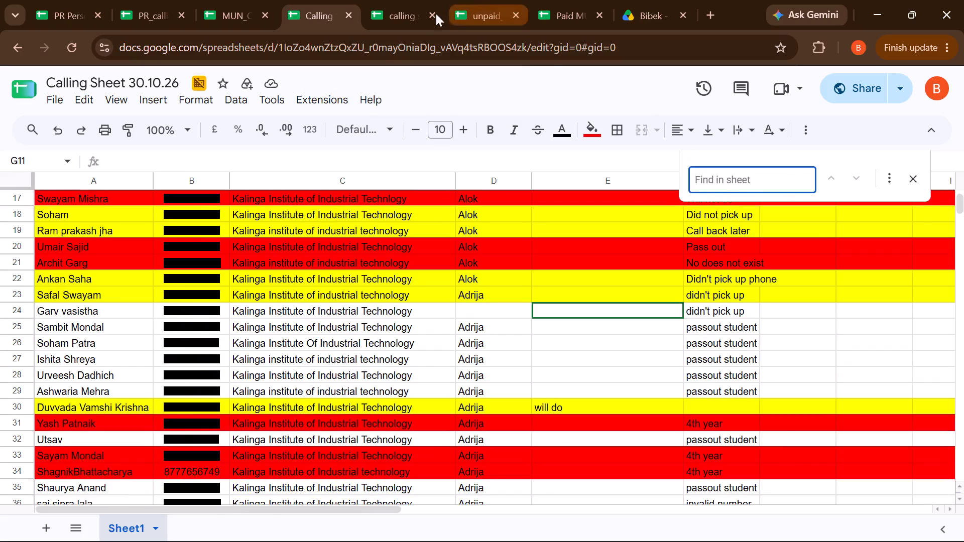
Search the calling sheet 31/10/26 spreadsheet for the copied phone number and clear the search text.
click(414, 21)
click(696, 267)
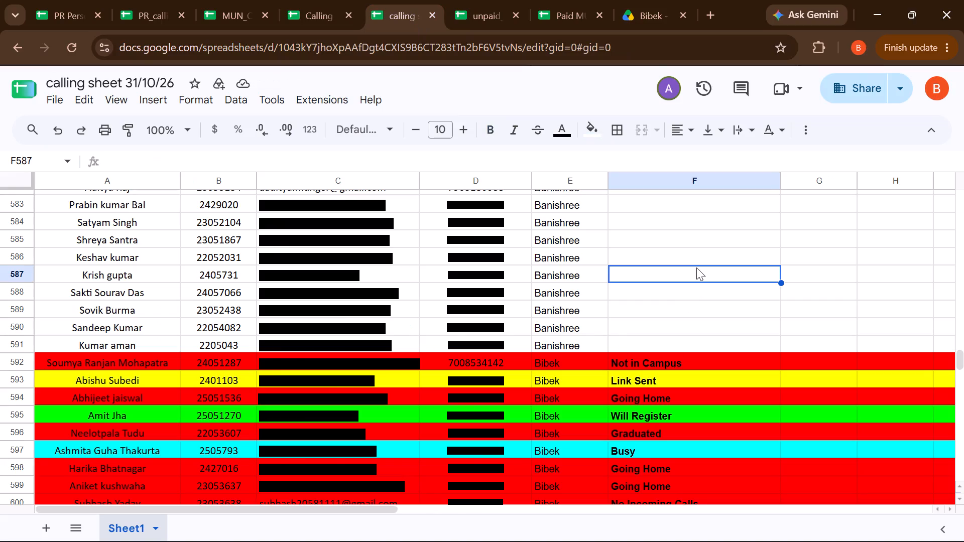
key(ctrl+f)
key(ctrl+v)
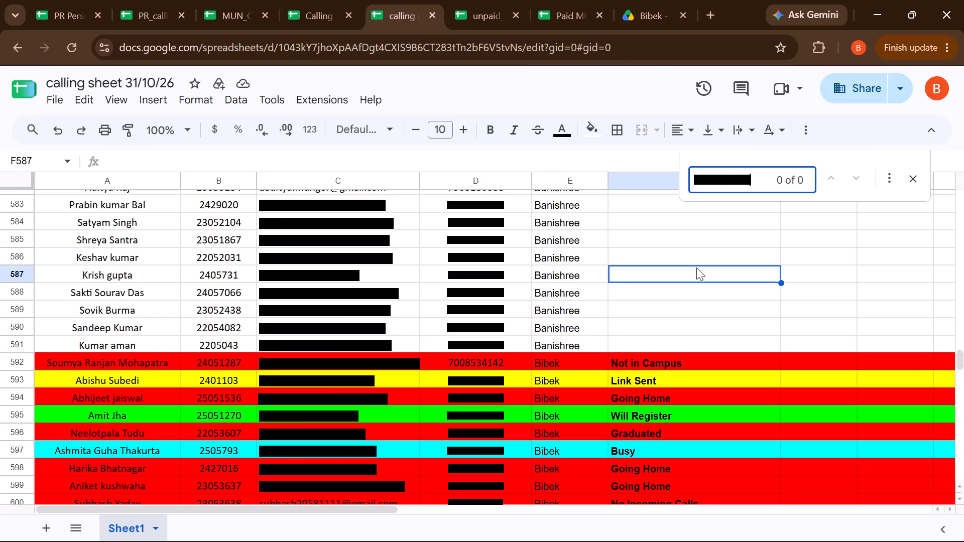
key(BackSpace)
key(BackSpace)
key(BackSpace)
key(BackSpace)
key(BackSpace)
key(BackSpace)
key(BackSpace)
key(BackSpace)
key(BackSpace)
key(BackSpace)
key(BackSpace)
key(BackSpace)
key(BackSpace)
key(BackSpace)
key(BackSpace)
key(BackSpace)
key(BackSpace)
key(BackSpace)
key(BackSpace)
key(BackSpace)
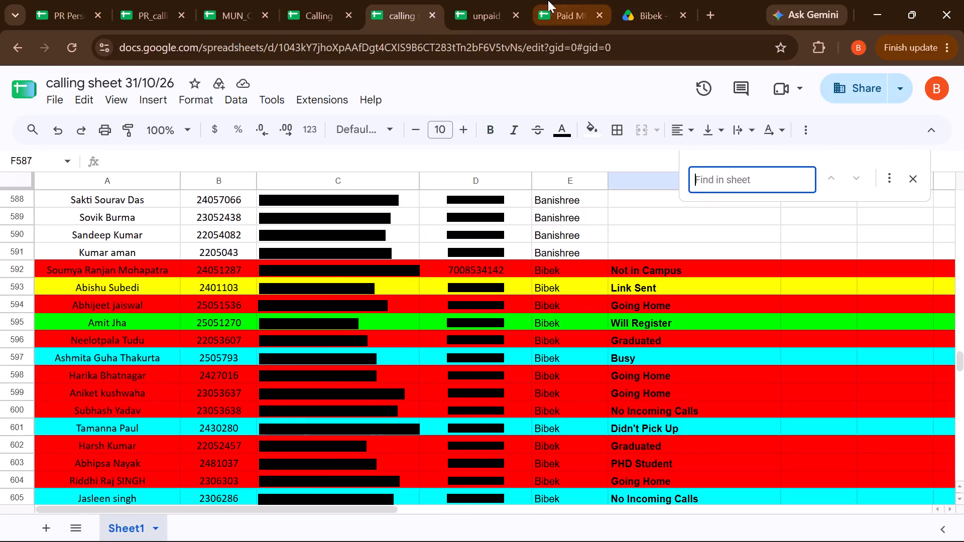
Search the PR sheet of unpaid_marketing_outreach for the copied phone number.
click(484, 7)
click(459, 354)
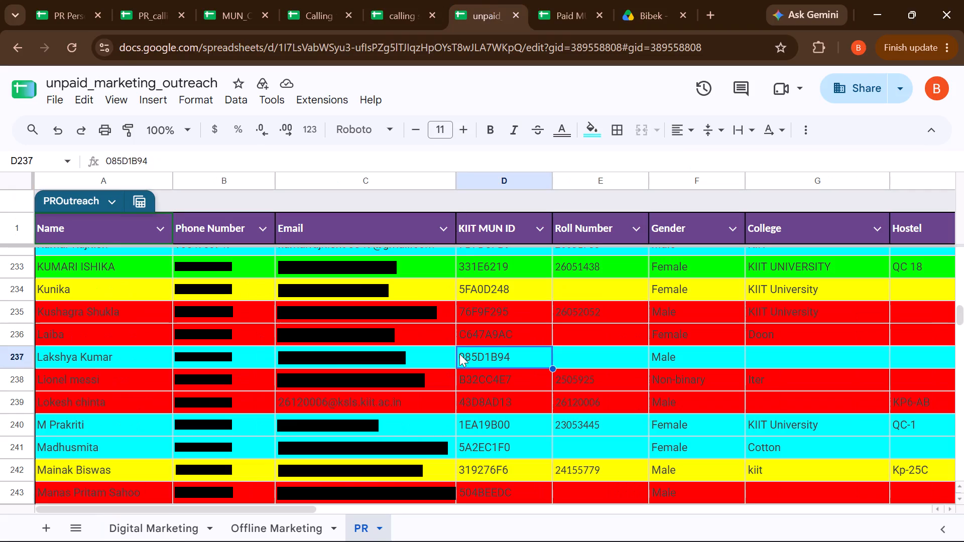
key(ctrl+f)
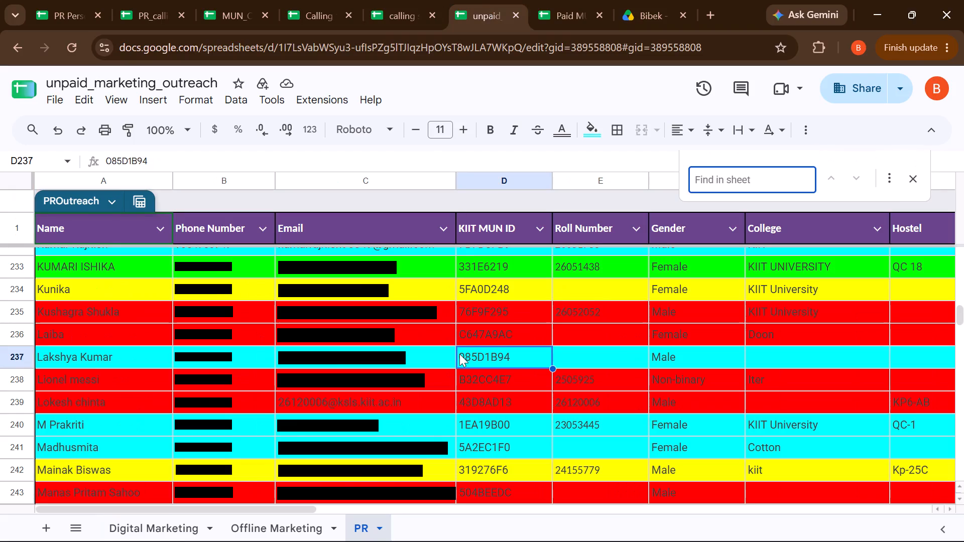
key(ctrl+v)
key(BackSpace)
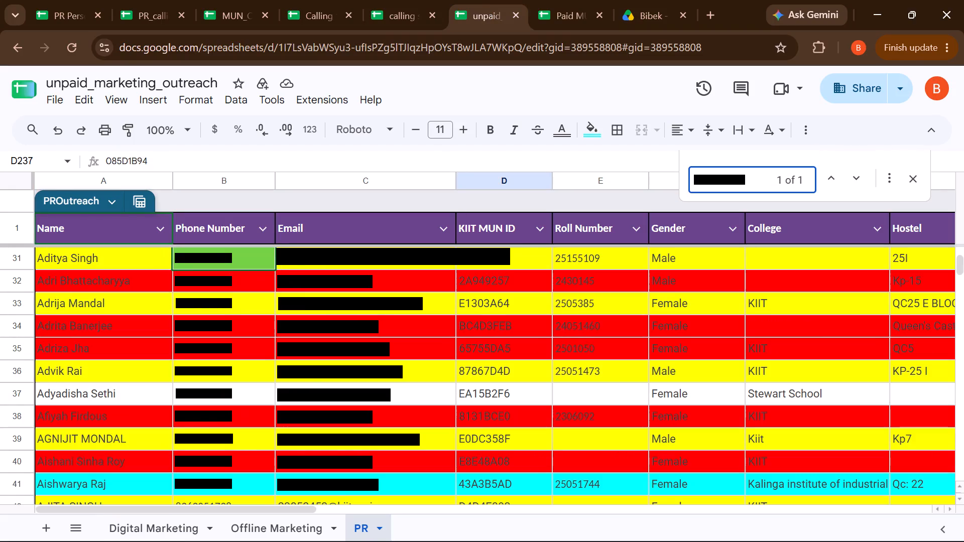
key(BackSpace)
key(BackSpace)
key(BackSpace)
key(BackSpace)
key(BackSpace)
key(BackSpace)
key(BackSpace)
key(BackSpace)
key(BackSpace)
key(BackSpace)
key(BackSpace)
key(BackSpace)
key(BackSpace)
key(BackSpace)
key(BackSpace)
key(BackSpace)
key(BackSpace)
key(BackSpace)
key(BackSpace)
key(BackSpace)
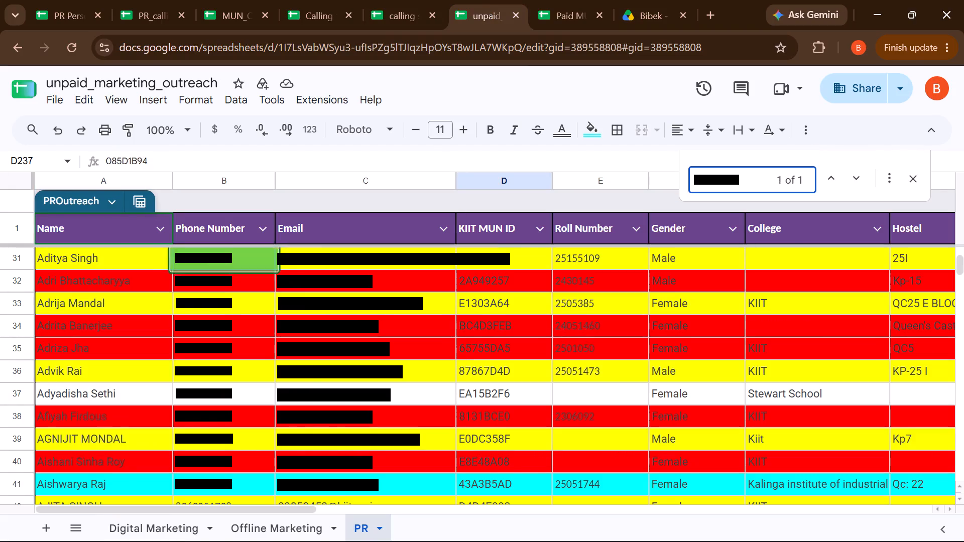
key(ctrl+v)
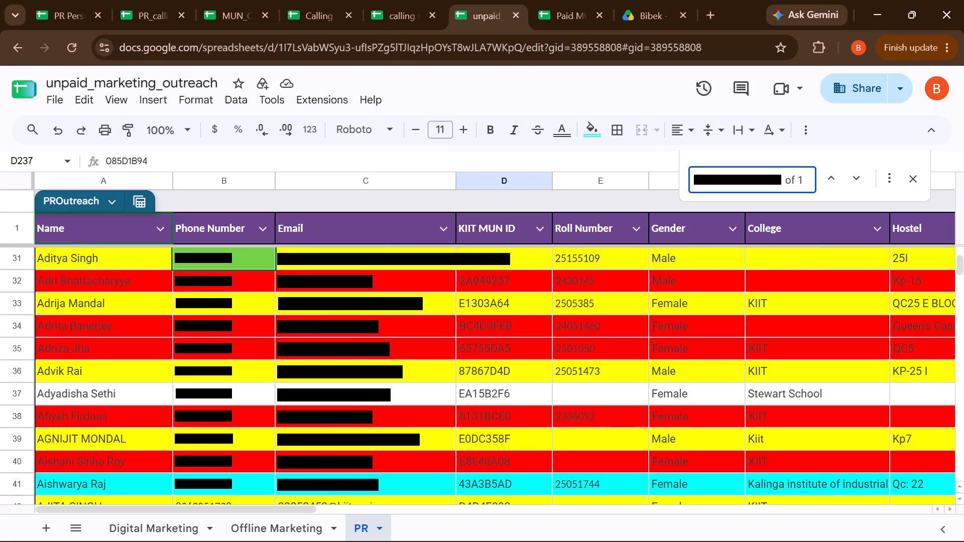
Examine the matching registrant's second-person details, payment status, outreach status and remarks, then return to the WILL PAY sheet of Paid MUN.
scroll(440, 429, left, 2)
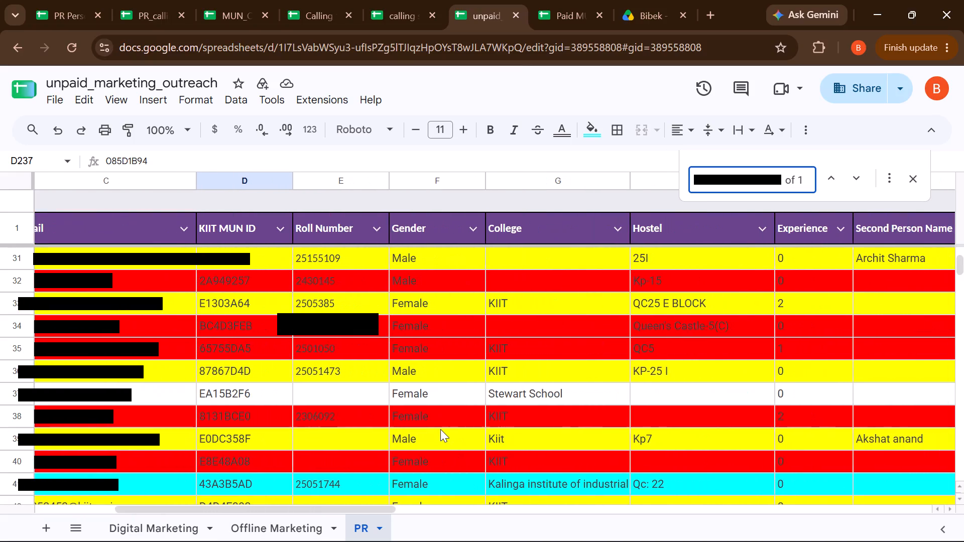
scroll(440, 429, left, 11)
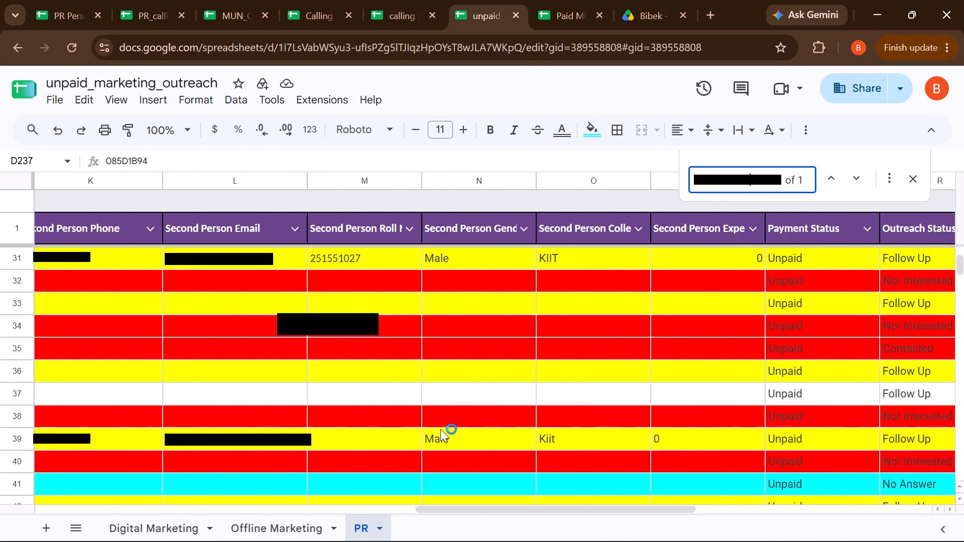
scroll(440, 429, left, 5)
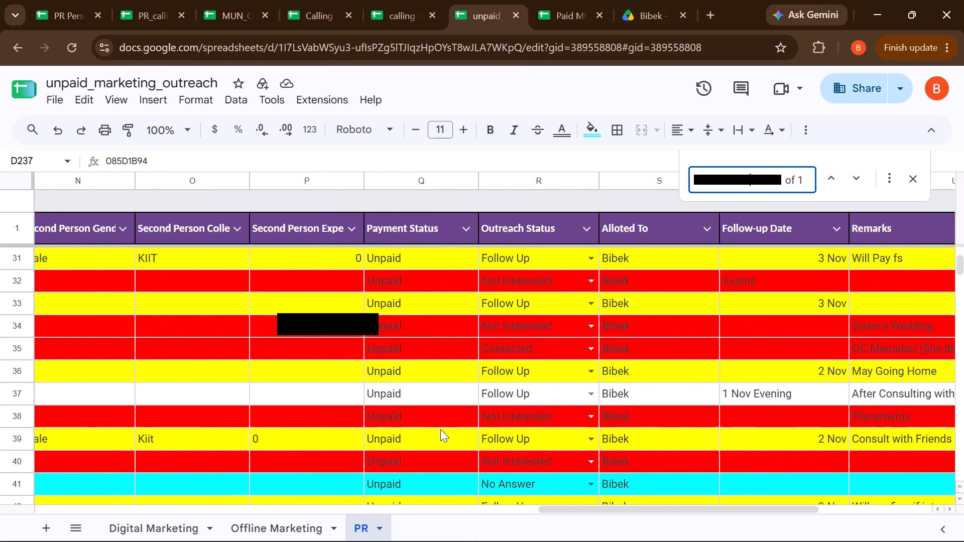
scroll(440, 429, left, 1)
scroll(440, 429, right, 1)
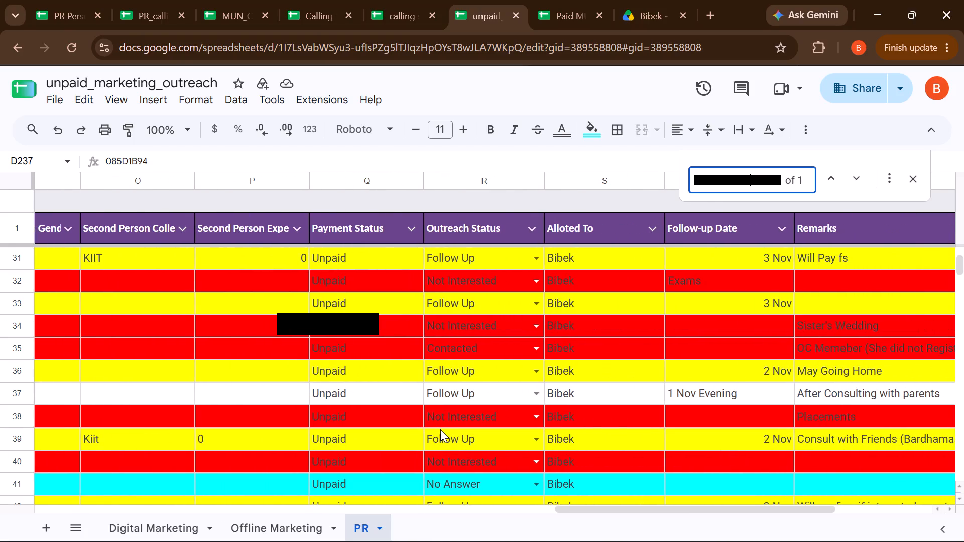
scroll(440, 429, right, 3)
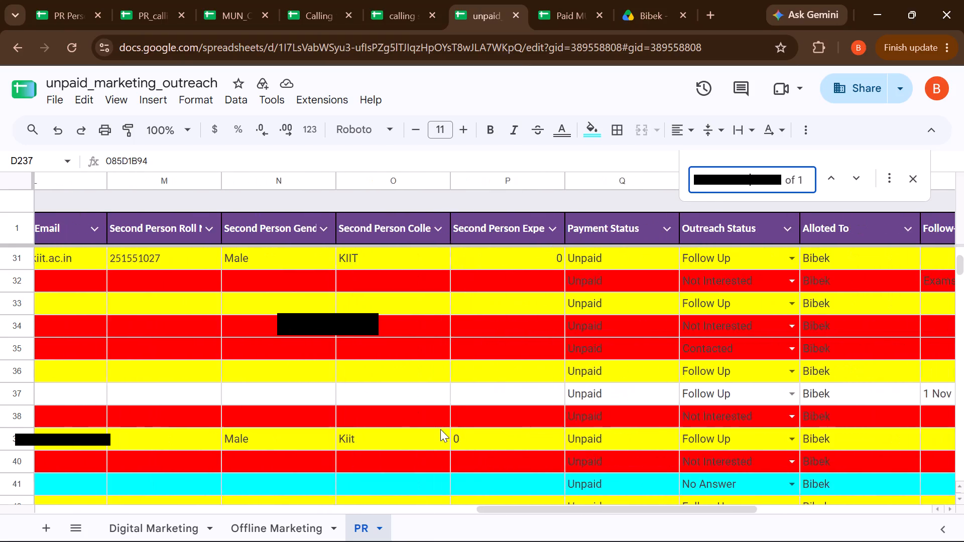
scroll(440, 429, right, 6)
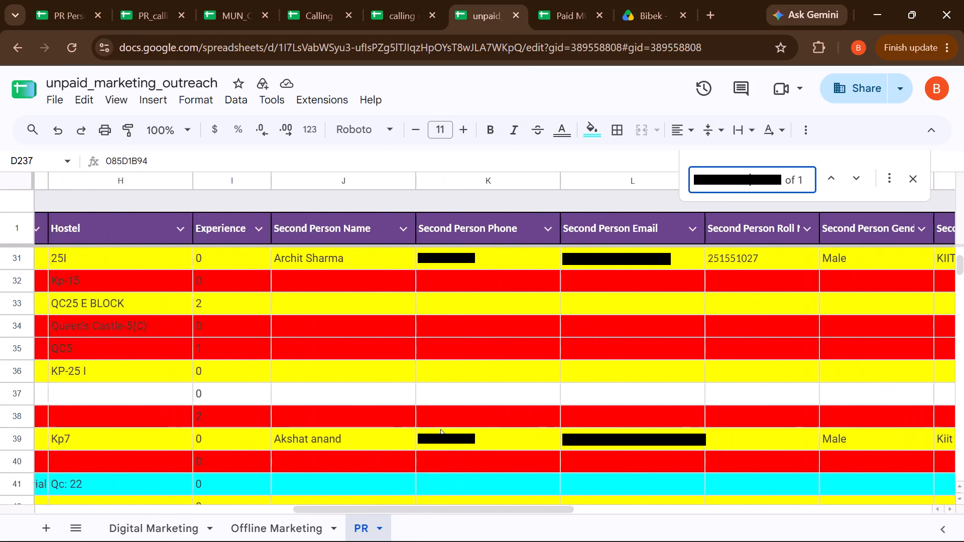
scroll(440, 429, right, 2)
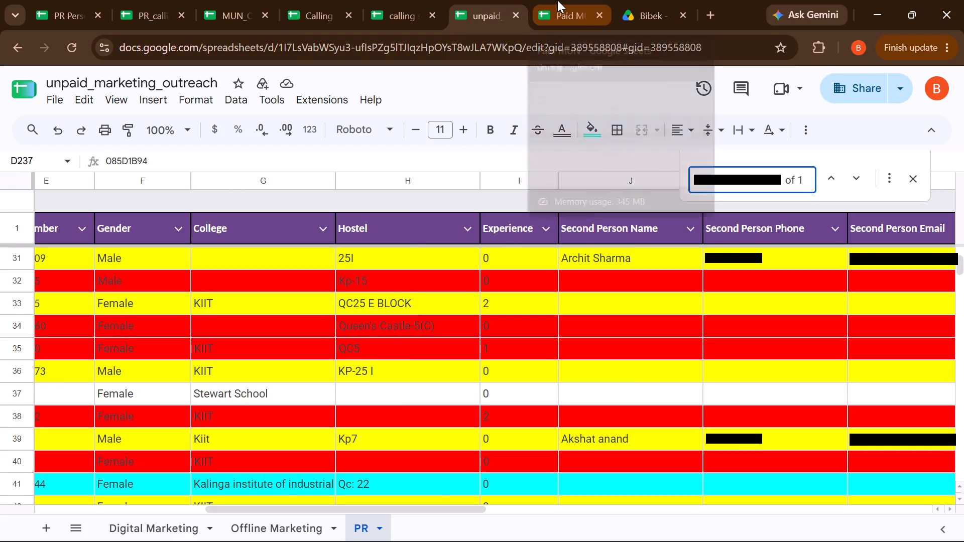
click(557, 0)
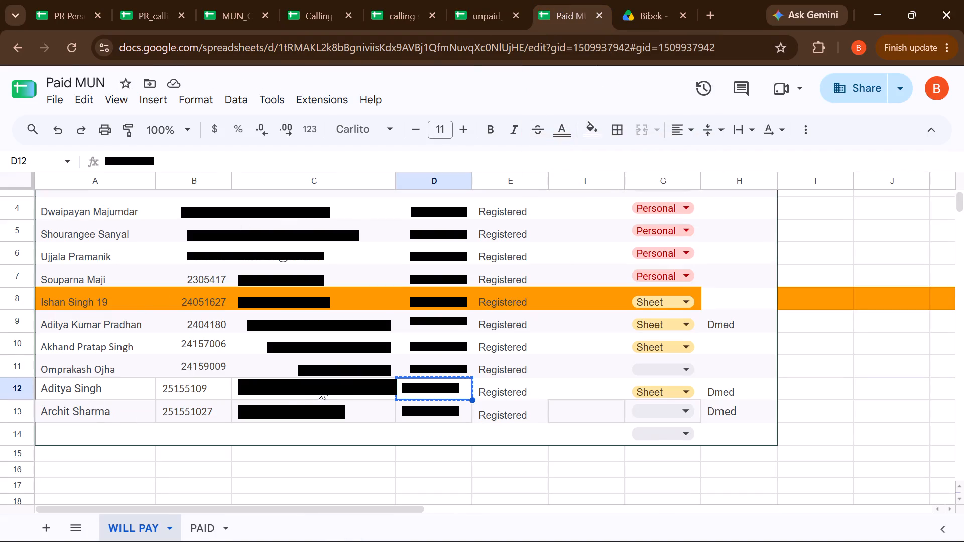
Copy the row 11 registrant's phone number from WILL PAY, search the PR sheet of unpaid_marketing_outreach for it, and clear the search text.
click(451, 363)
key(ctrl+c)
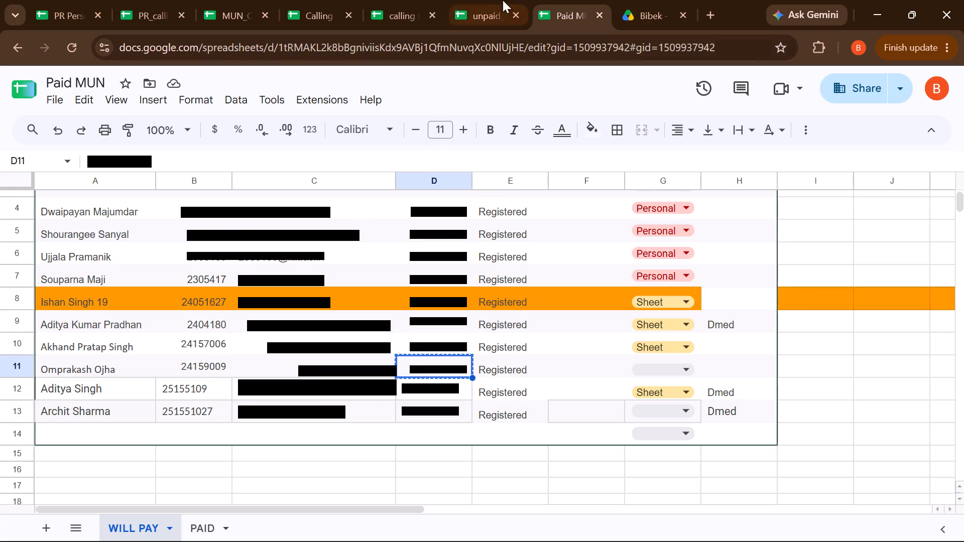
click(495, 9)
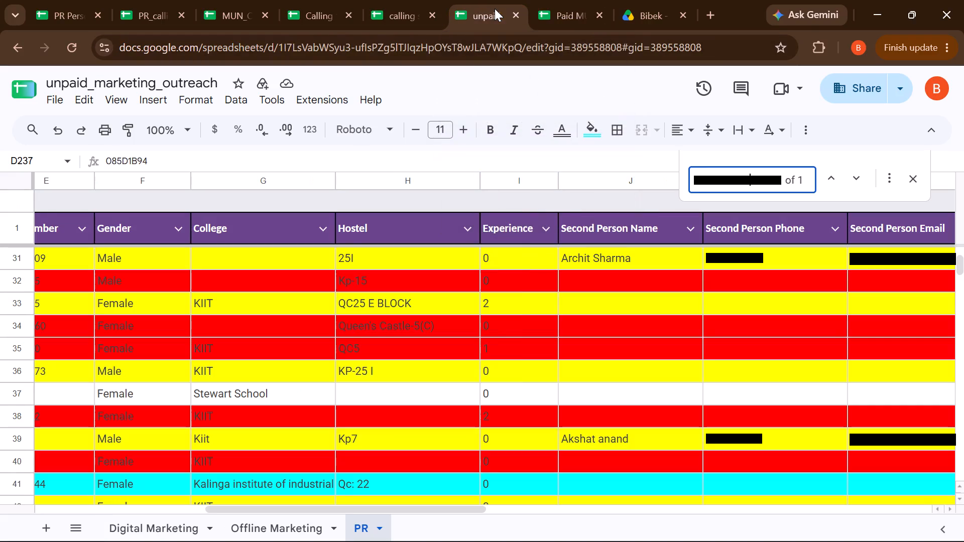
drag(768, 184, 657, 181)
key(BackSpace)
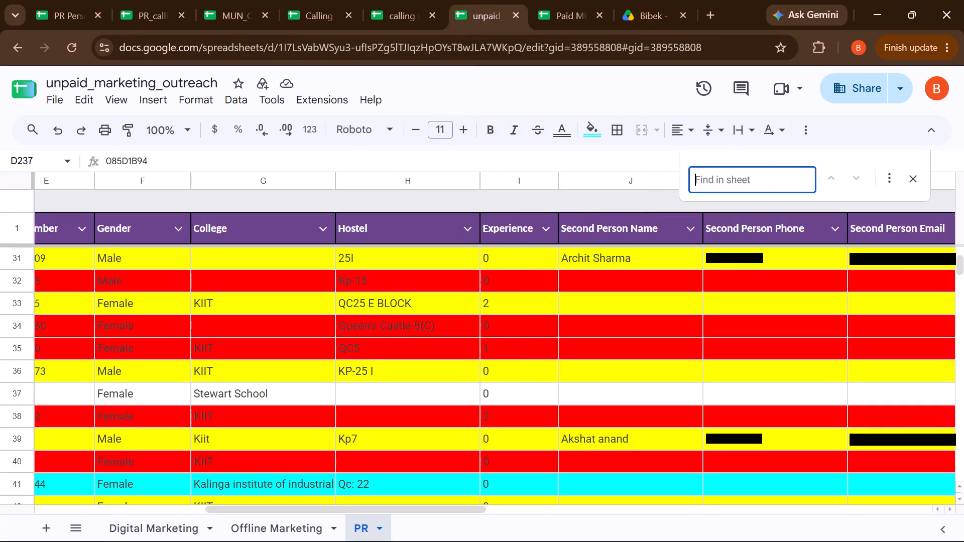
key(ctrl+v)
key(BackSpace)
key(BackSpace)
key(BackSpace)
key(BackSpace)
key(BackSpace)
key(BackSpace)
key(BackSpace)
key(BackSpace)
key(BackSpace)
key(BackSpace)
key(BackSpace)
key(BackSpace)
key(BackSpace)
key(BackSpace)
key(BackSpace)
key(BackSpace)
key(BackSpace)
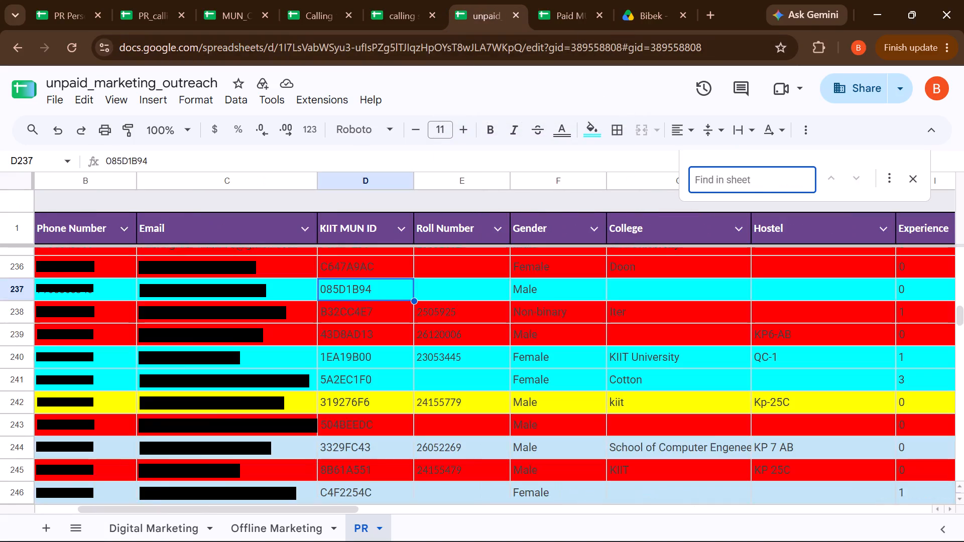
Search the calling sheet 31/10/26 spreadsheet for the copied phone number and clear the search text.
click(378, 15)
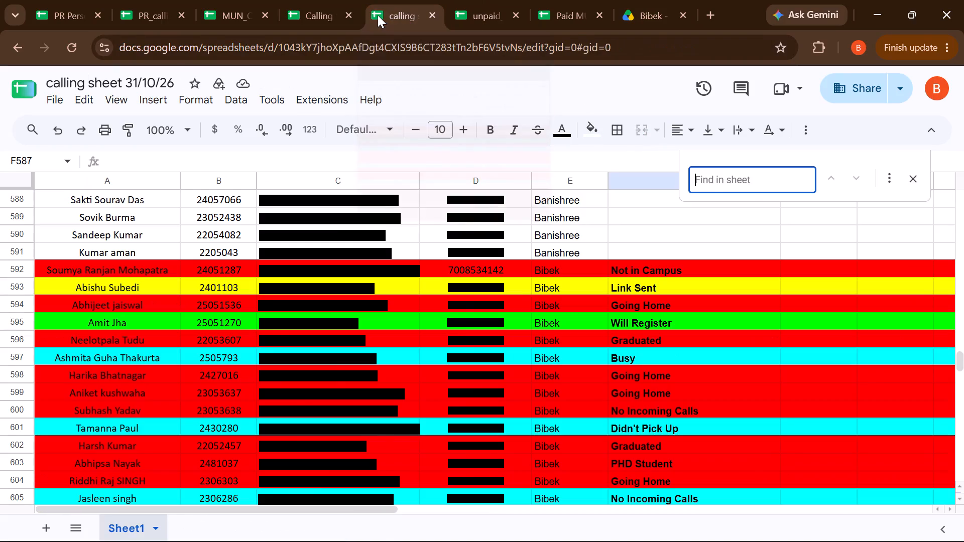
key(ctrl+v)
key(BackSpace)
key(BackSpace)
key(BackSpace)
key(BackSpace)
key(BackSpace)
key(BackSpace)
key(BackSpace)
key(BackSpace)
key(BackSpace)
key(BackSpace)
key(BackSpace)
key(BackSpace)
key(BackSpace)
key(BackSpace)
key(BackSpace)
key(BackSpace)
key(BackSpace)
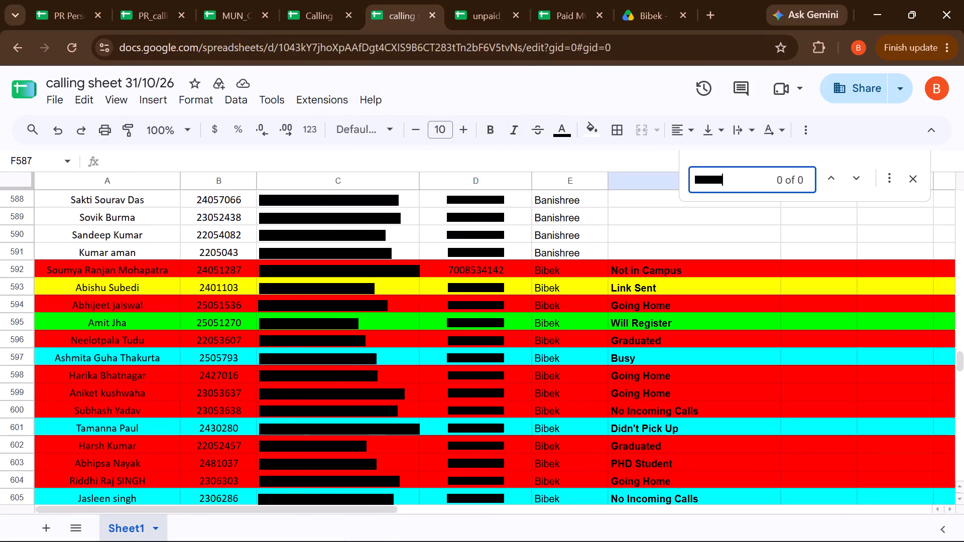
Search Calling Sheet 30.10.26 for the copied phone number and clear the search text.
click(321, 2)
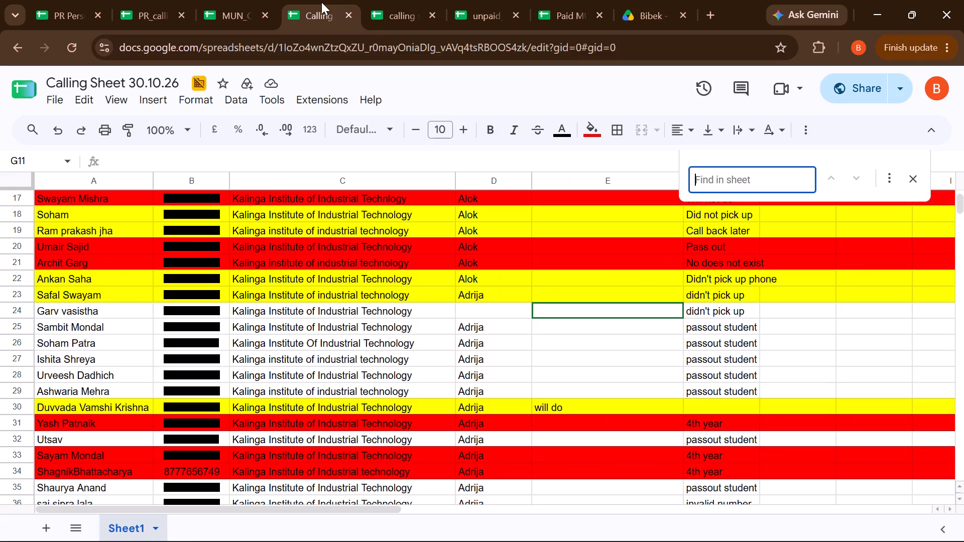
click(321, 2)
key(ctrl+v)
key(BackSpace)
key(BackSpace)
key(BackSpace)
key(BackSpace)
key(BackSpace)
key(BackSpace)
key(BackSpace)
key(BackSpace)
key(BackSpace)
key(BackSpace)
key(BackSpace)
key(BackSpace)
key(BackSpace)
key(BackSpace)
key(BackSpace)
key(BackSpace)
key(BackSpace)
key(BackSpace)
key(BackSpace)
key(BackSpace)
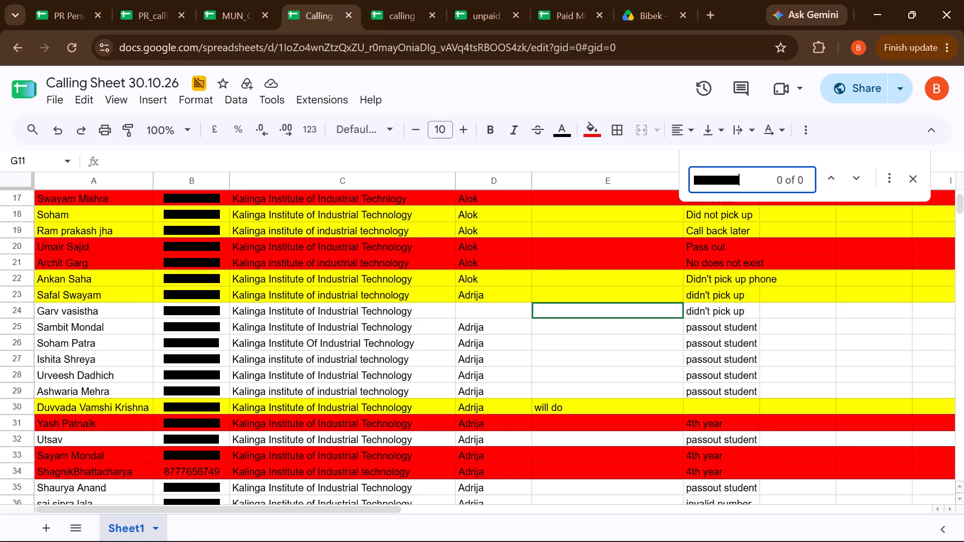
Search the MUN_CALLING_1 2026 spreadsheet for the copied phone number and clear the search text.
click(224, 5)
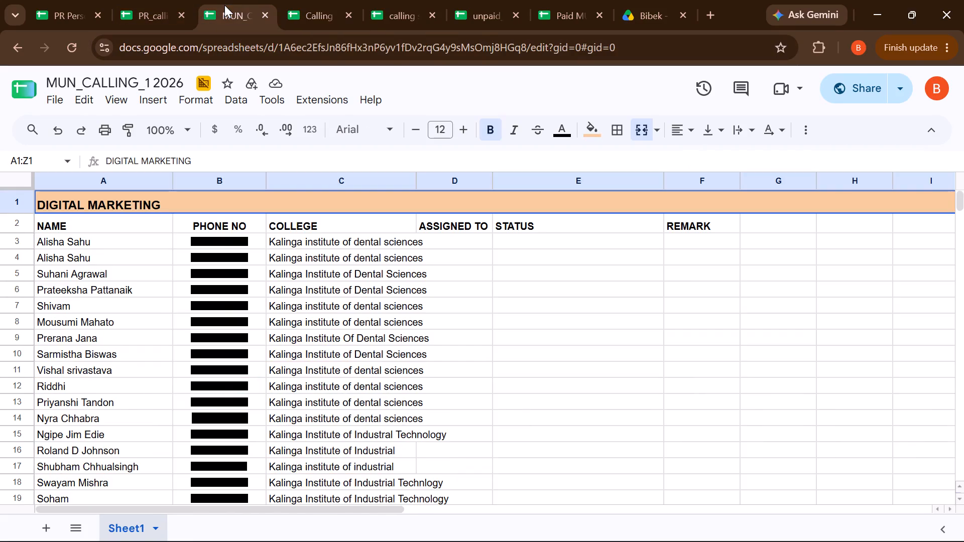
key(ctrl+f)
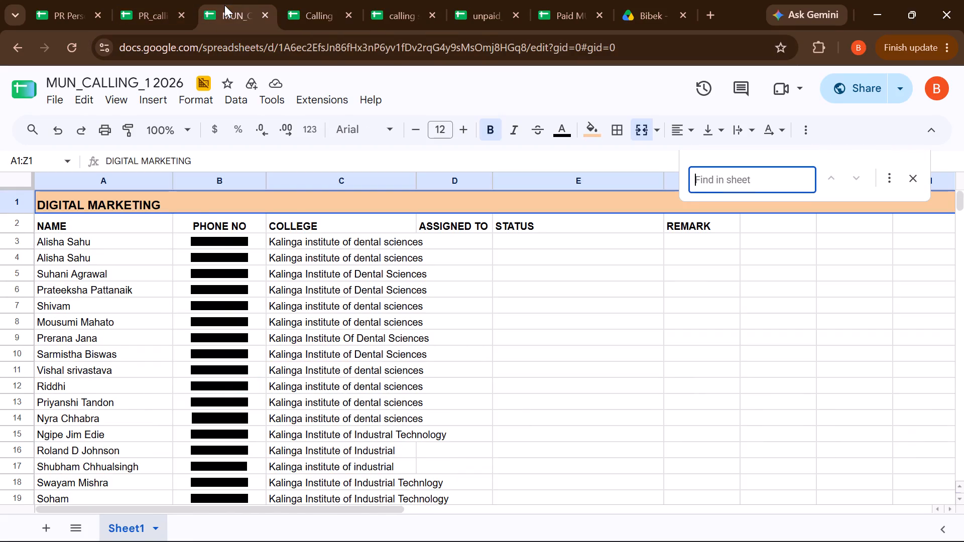
key(ctrl+v)
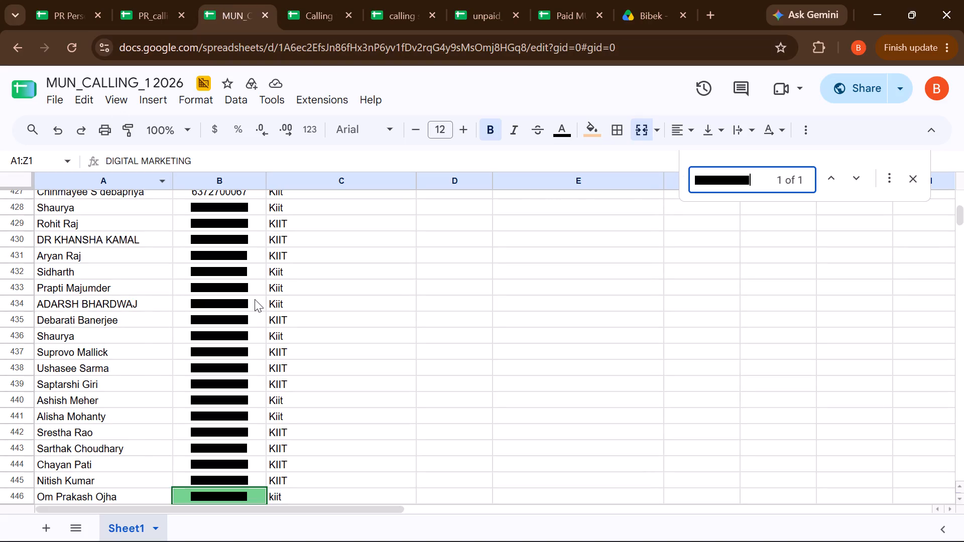
key(BackSpace)
key(BackSpace)
key(BackSpace)
key(BackSpace)
key(BackSpace)
key(BackSpace)
key(BackSpace)
key(BackSpace)
key(BackSpace)
key(BackSpace)
key(BackSpace)
key(BackSpace)
key(BackSpace)
key(BackSpace)
key(BackSpace)
key(BackSpace)
key(BackSpace)
key(BackSpace)
key(BackSpace)
key(BackSpace)
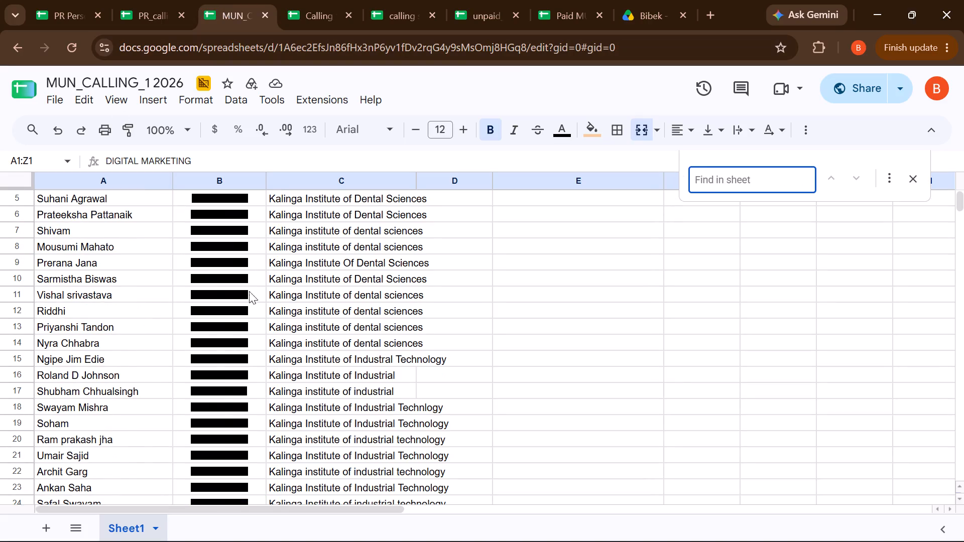
Search the students sheet of PR_calling_23Oct for the copied phone number, examine the matching row's call remarks, and clear the search text.
click(155, 10)
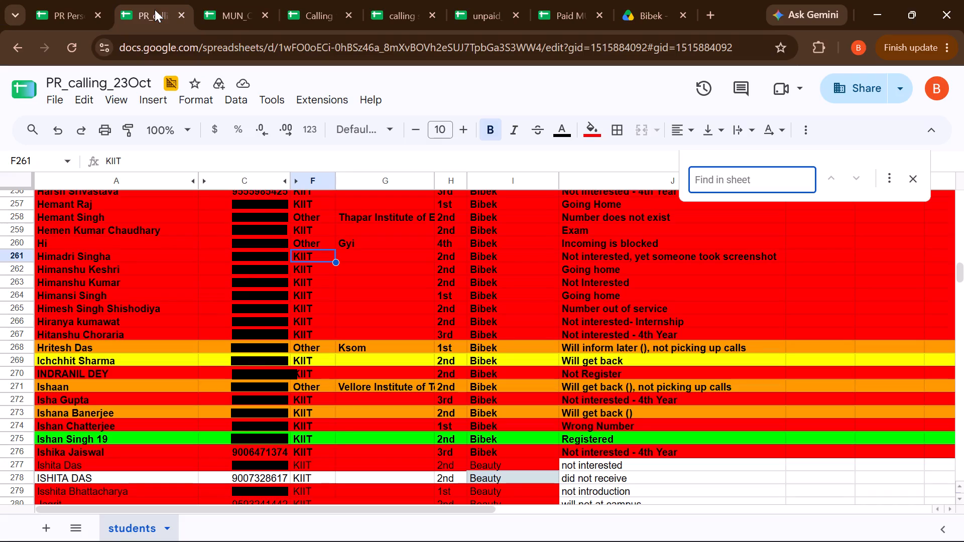
key(ctrl+v)
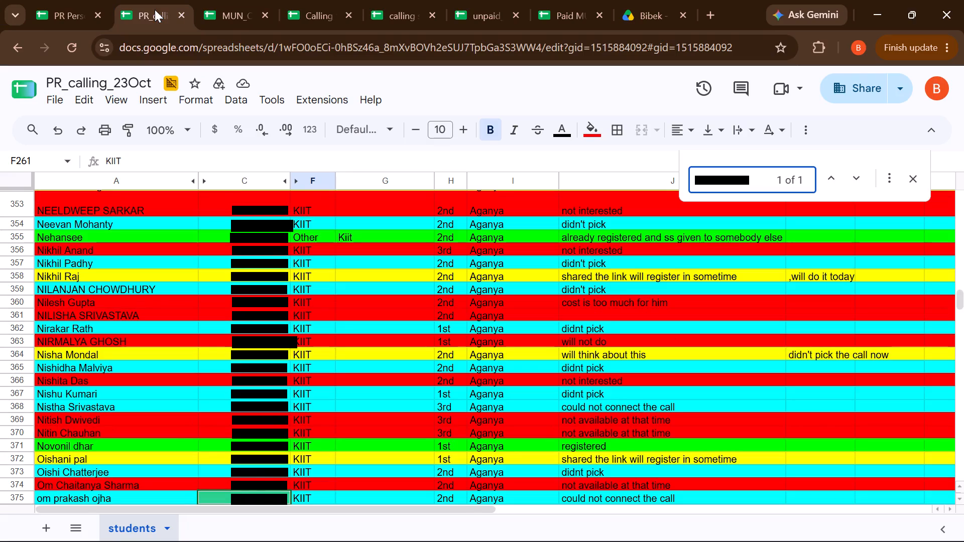
key(Right)
key(Right)
key(Right)
scroll(368, 411, down, 1)
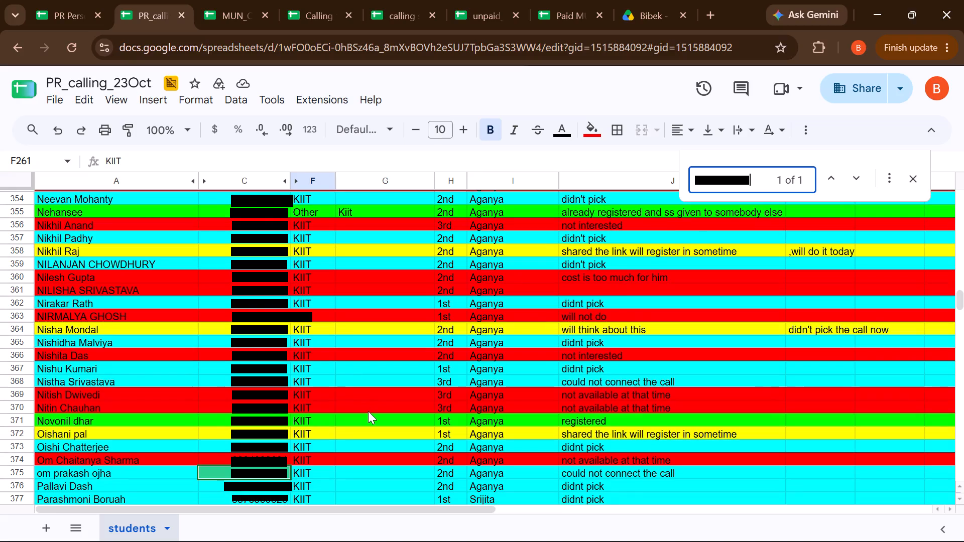
key(BackSpace)
key(BackSpace)
key(BackSpace)
key(BackSpace)
key(BackSpace)
key(BackSpace)
key(BackSpace)
key(BackSpace)
key(BackSpace)
key(BackSpace)
key(BackSpace)
key(BackSpace)
key(BackSpace)
key(BackSpace)
key(BackSpace)
key(BackSpace)
key(BackSpace)
key(BackSpace)
key(BackSpace)
key(BackSpace)
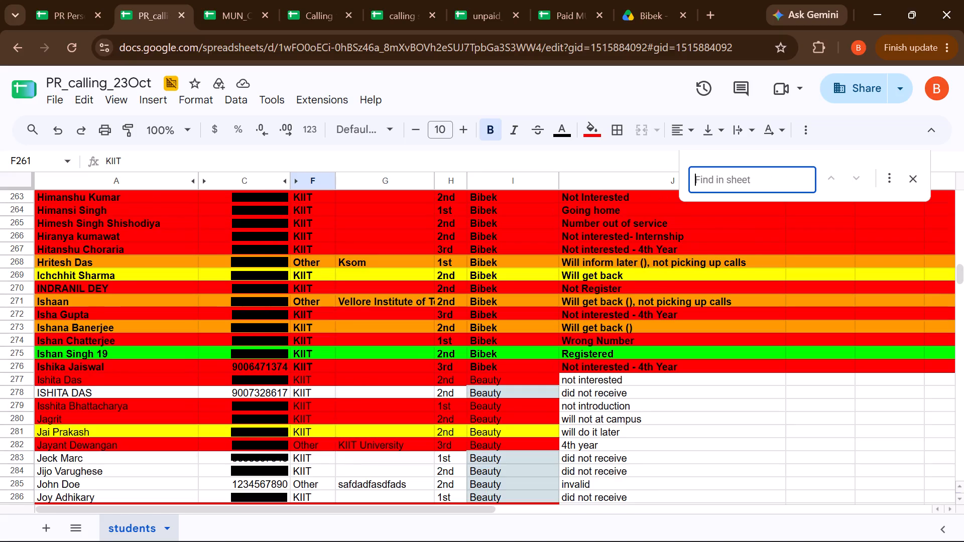
Search the Bibek sheet of PR Personal Reg '26 for the copied phone number, then clear and close the search.
click(59, 4)
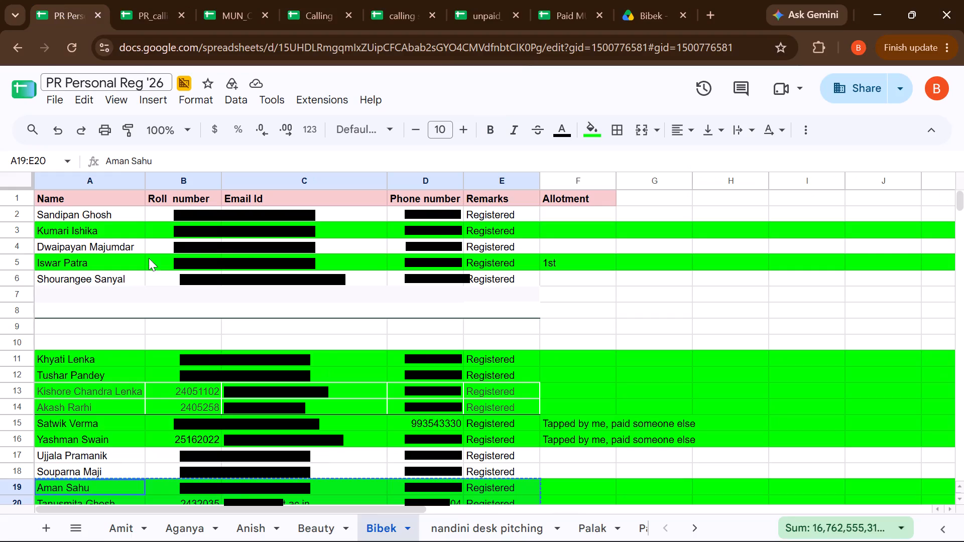
key(ctrl+f)
key(ctrl+v)
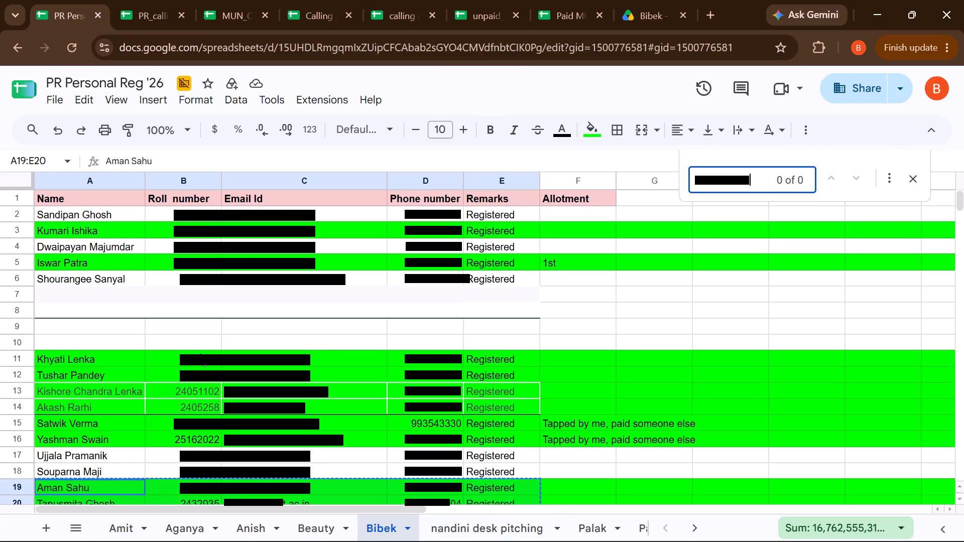
key(BackSpace)
key(BackSpace)
key(BackSpace)
key(BackSpace)
key(BackSpace)
key(BackSpace)
key(BackSpace)
key(BackSpace)
key(BackSpace)
key(BackSpace)
key(BackSpace)
key(BackSpace)
key(BackSpace)
key(BackSpace)
key(BackSpace)
key(BackSpace)
key(BackSpace)
key(BackSpace)
key(BackSpace)
key(BackSpace)
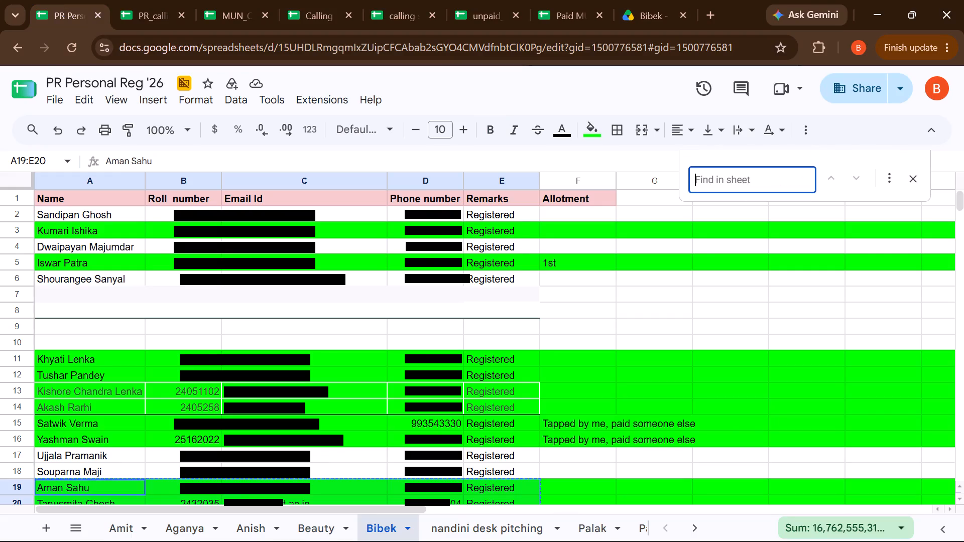
click(908, 173)
Return to Paid MUN, look over the WILL PAY list, and open the PAID sheet.
click(559, 1)
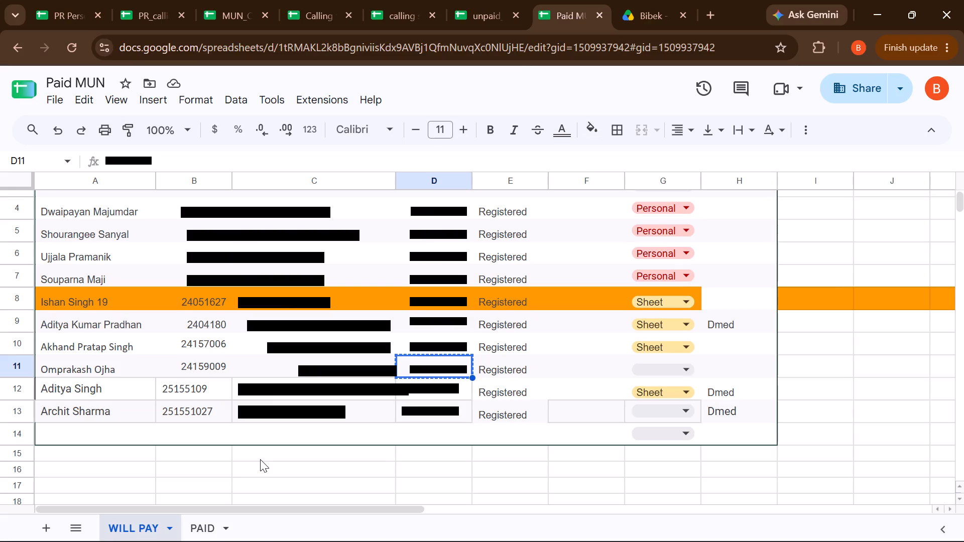
scroll(260, 459, up, 1)
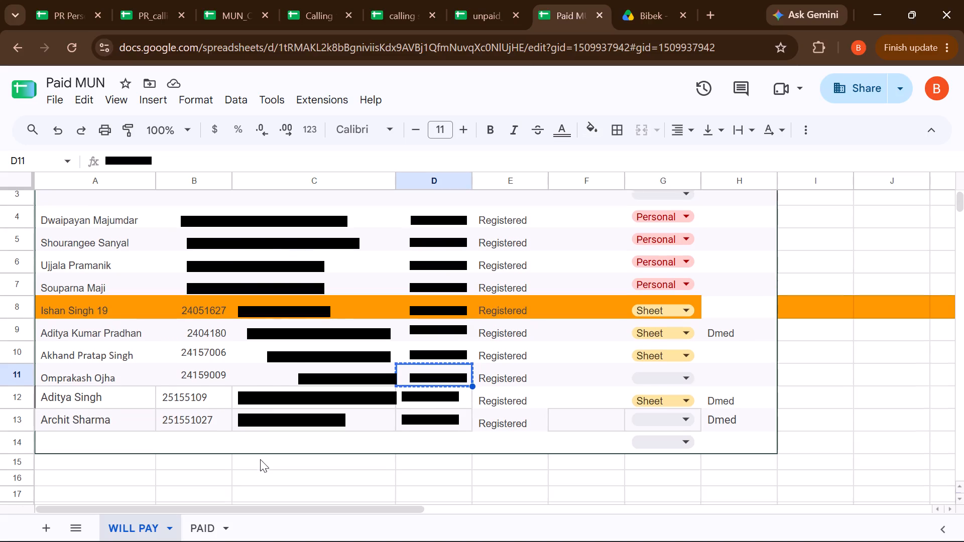
scroll(260, 459, up, 1)
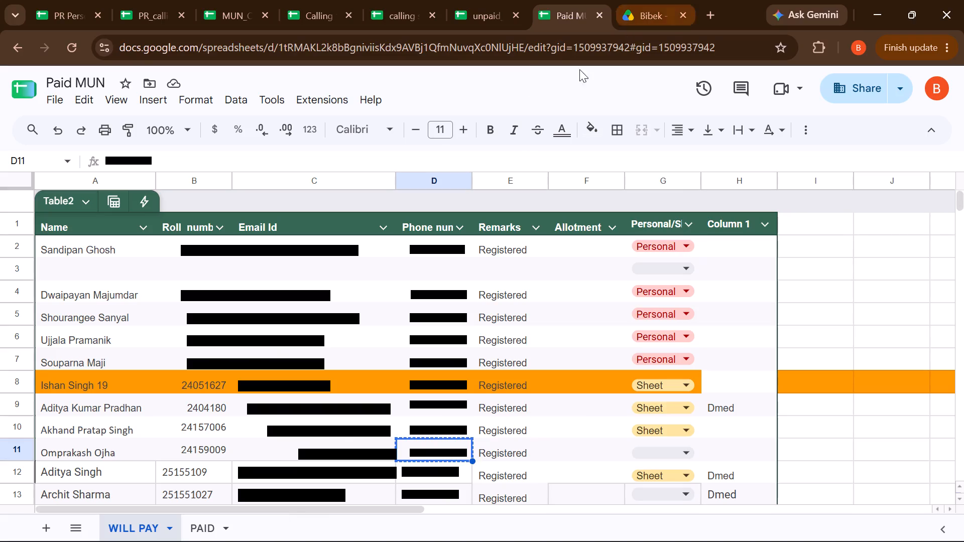
click(211, 523)
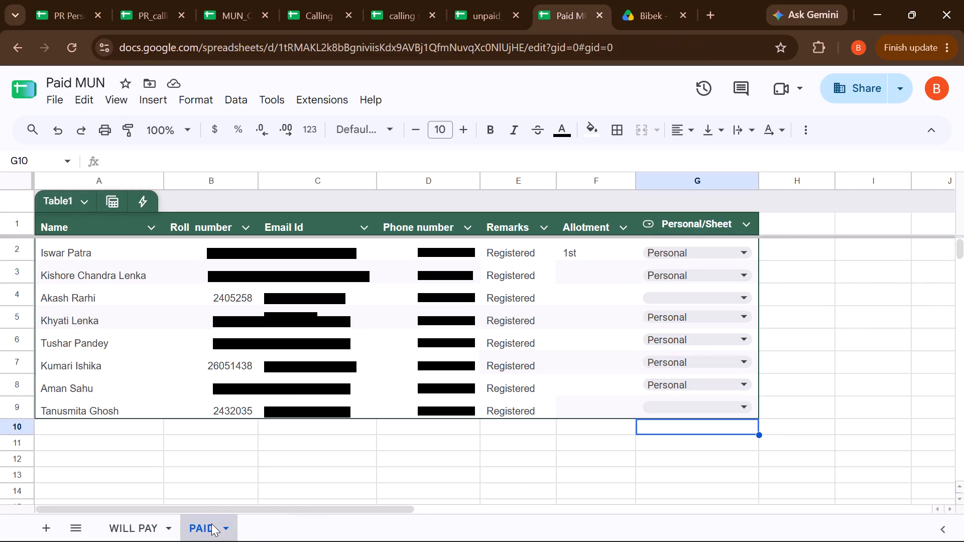
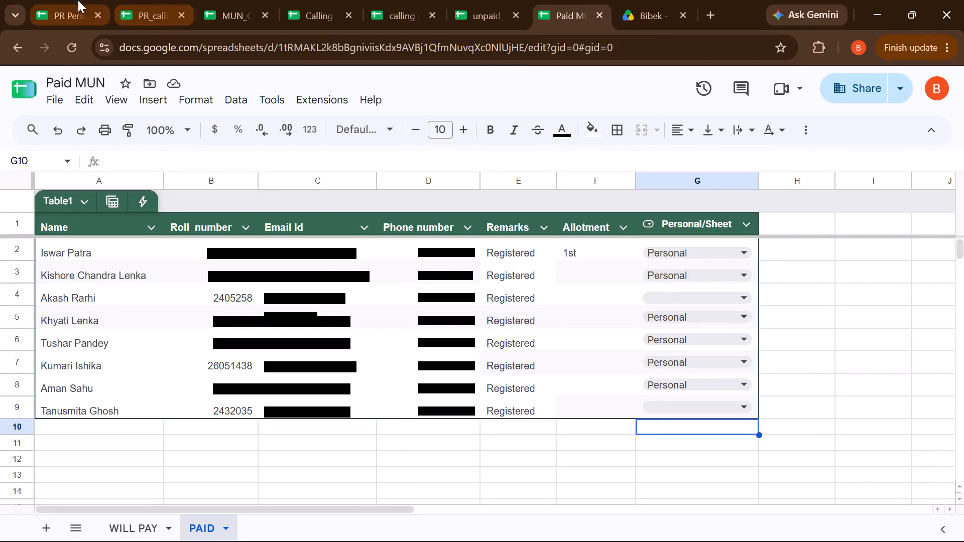
Return to PR Personal Reg '26 and look over the registrant rows in the Bibek sheet, including the green-highlighted ones.
click(62, 0)
scroll(183, 471, right, 1)
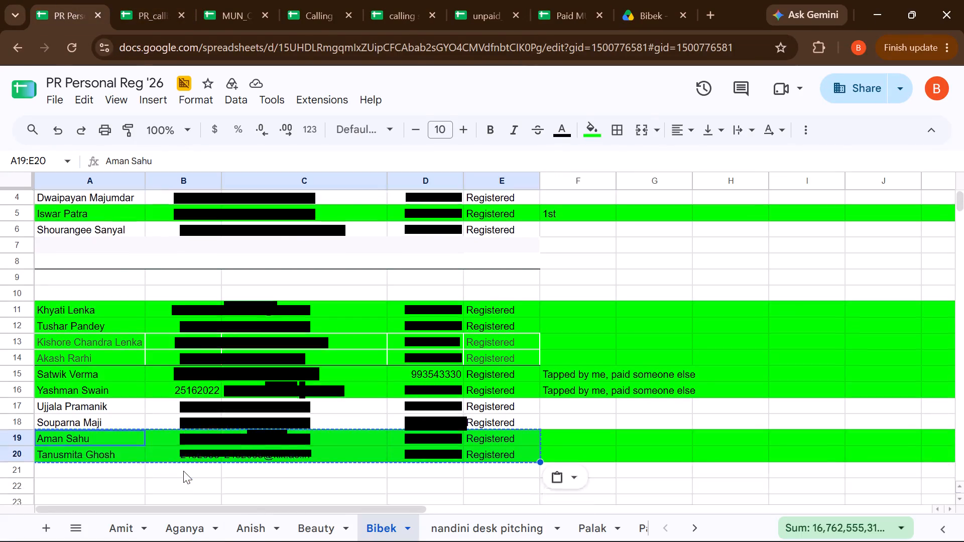
scroll(183, 471, right, 1)
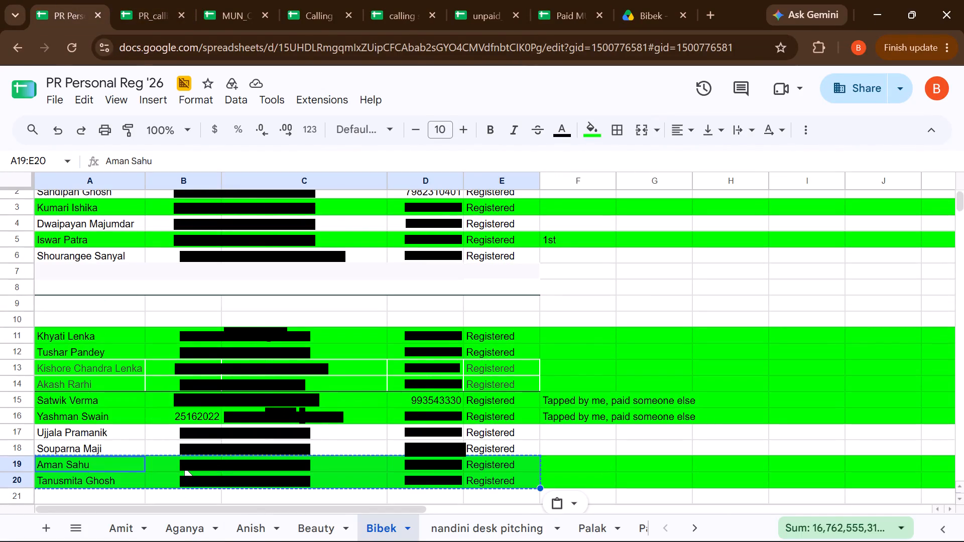
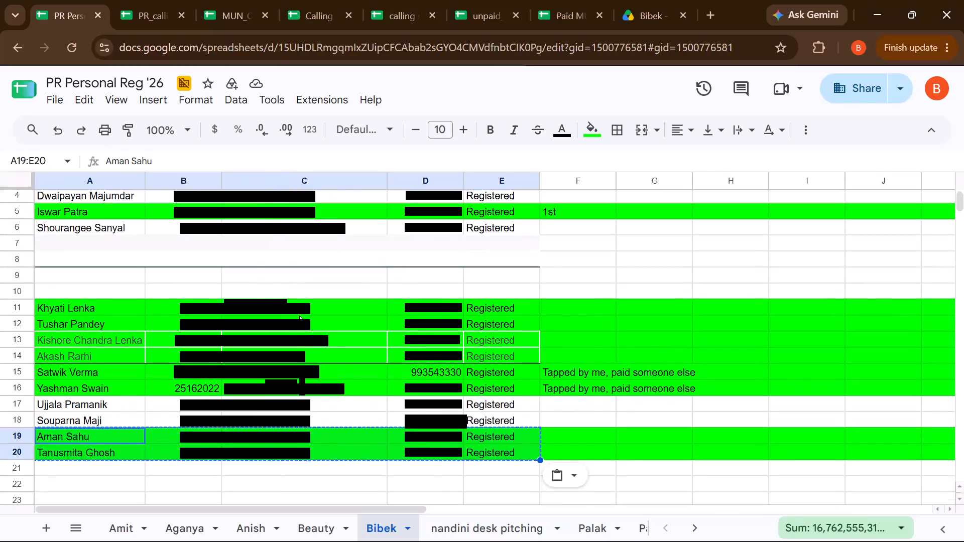
Look over the registrant rows and colour highlights in the nandini desk pitching, Palak and Pallavi desk pitching sheets.
scroll(299, 316, right, 2)
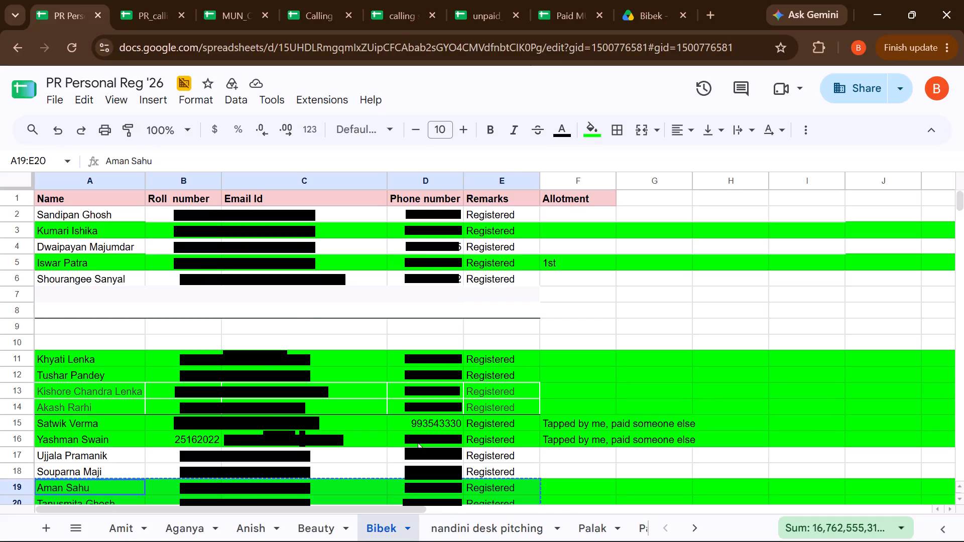
click(481, 522)
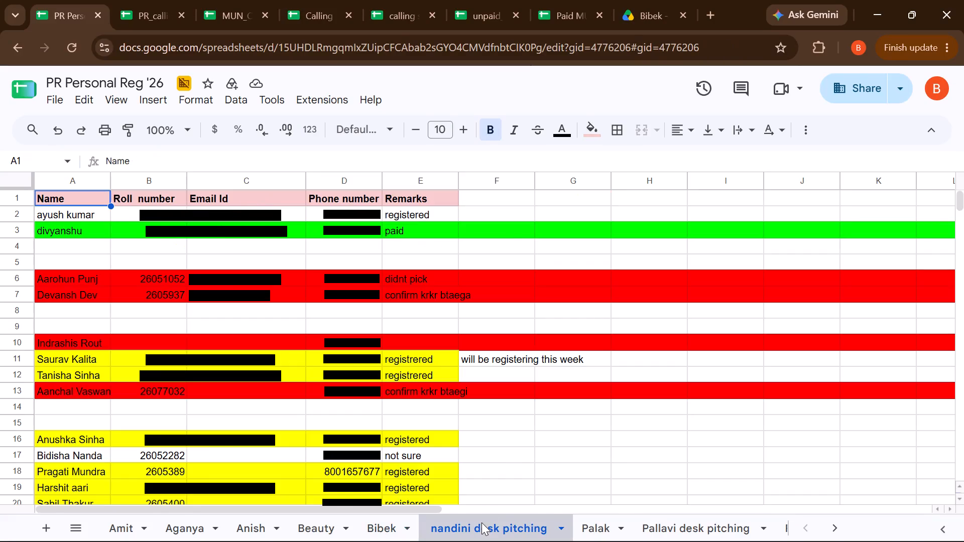
scroll(514, 443, down, 2)
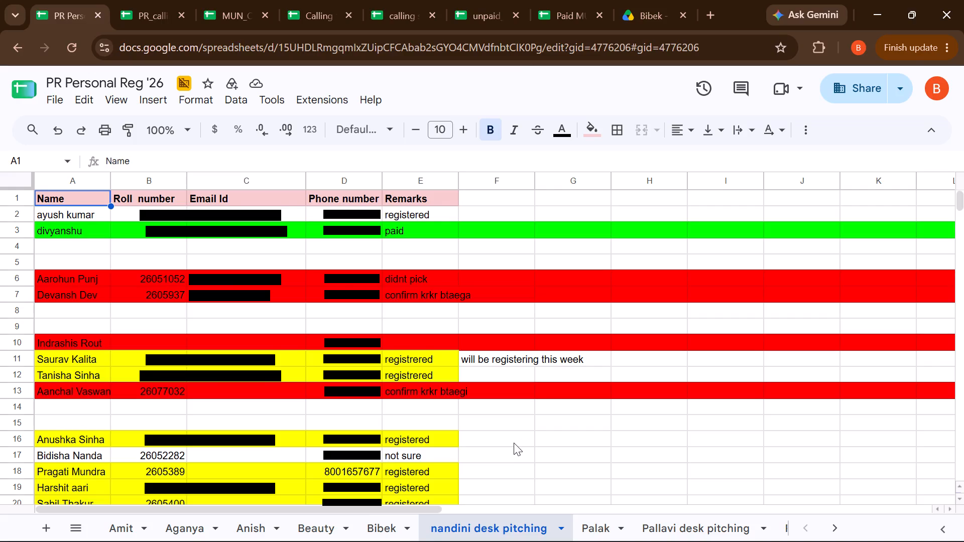
scroll(514, 443, down, 1)
scroll(514, 443, up, 1)
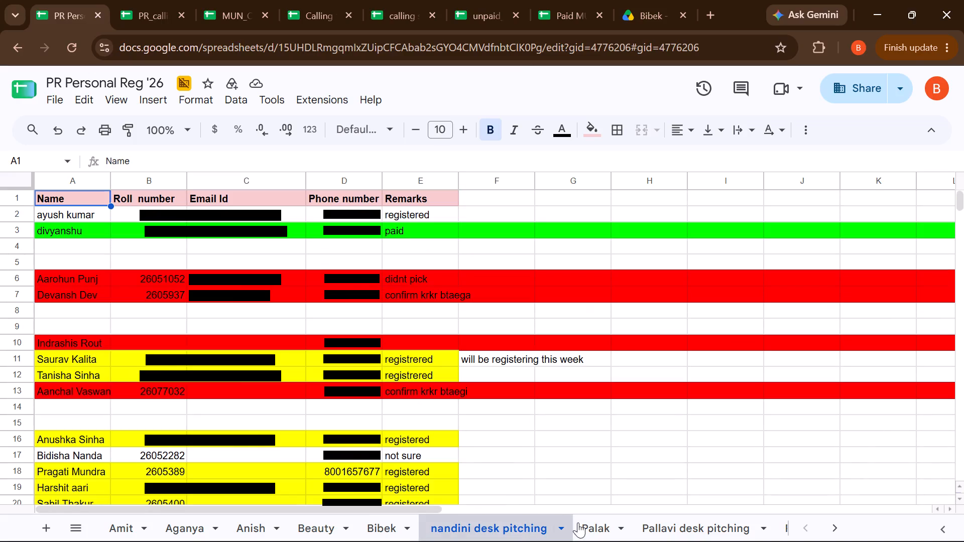
click(593, 522)
scroll(503, 397, up, 1)
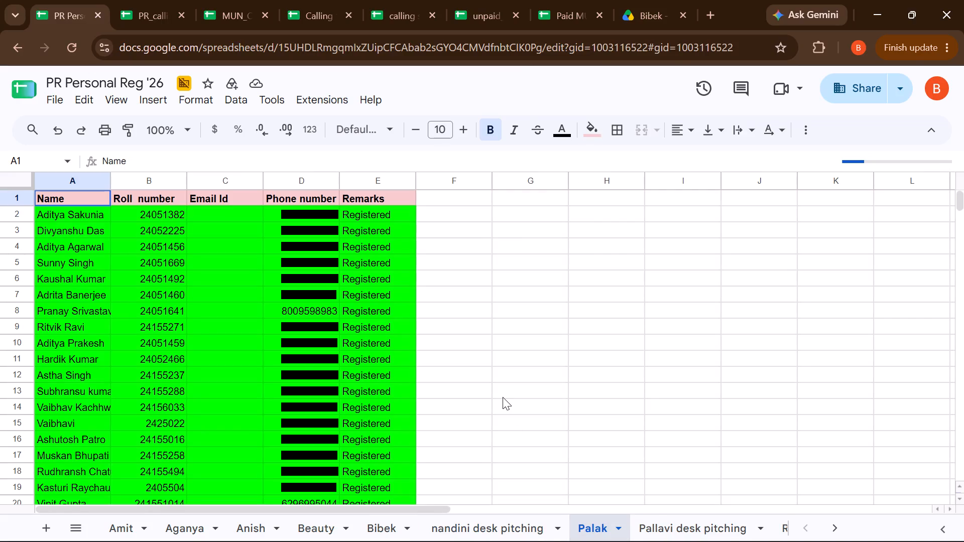
scroll(503, 397, up, 1)
scroll(503, 397, down, 5)
scroll(503, 397, up, 5)
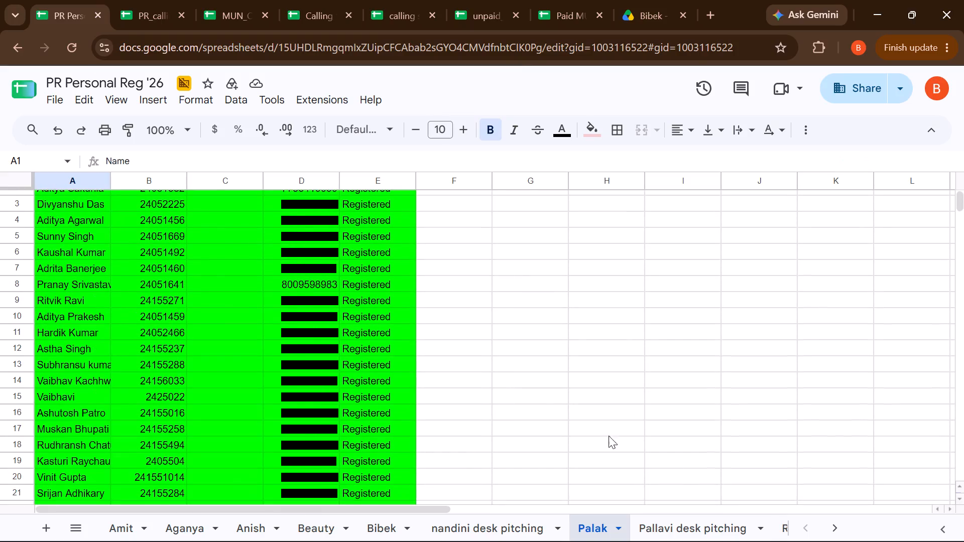
click(664, 529)
scroll(430, 394, up, 2)
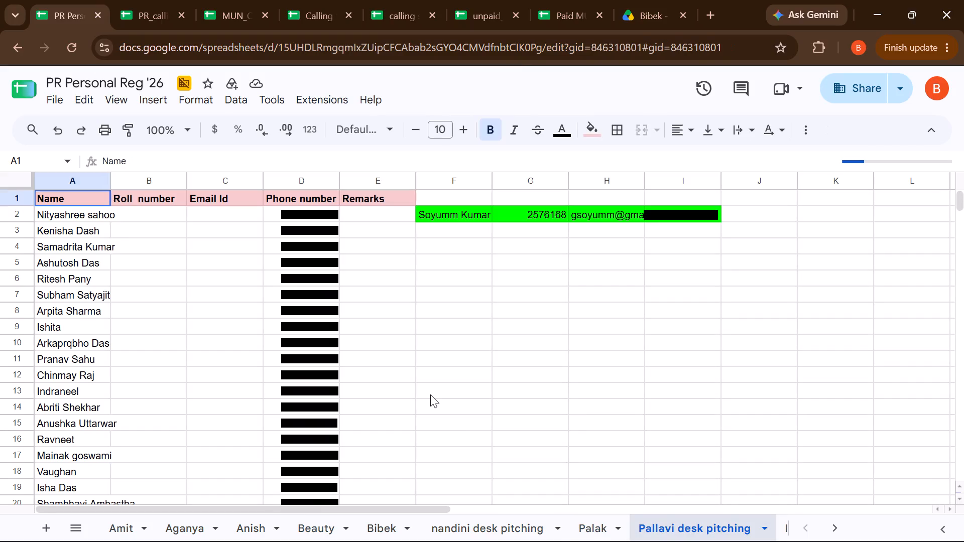
scroll(430, 394, up, 1)
scroll(430, 394, down, 4)
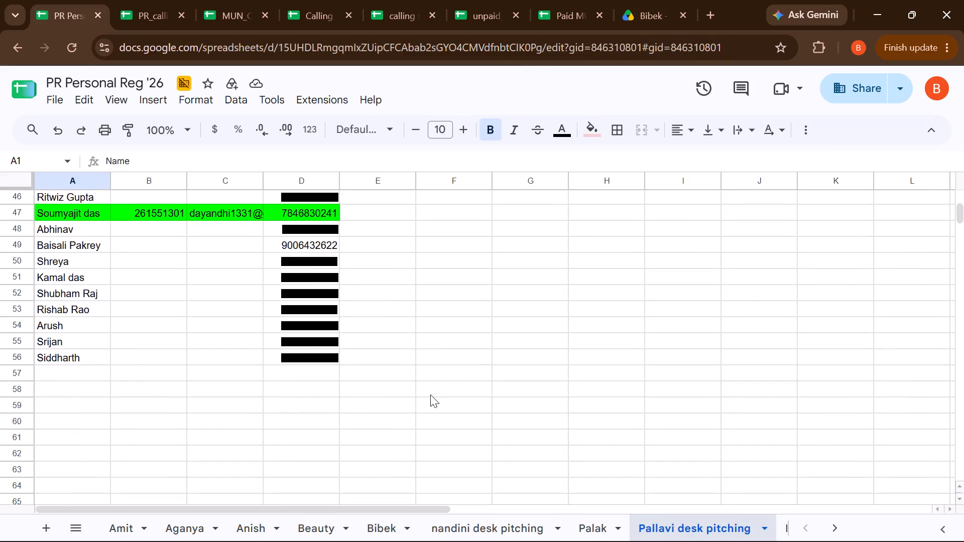
scroll(430, 394, right, 1)
Return to the Bibek sheet and review its registrant rows, including the green-highlighted ones and their Allotment notes.
click(372, 529)
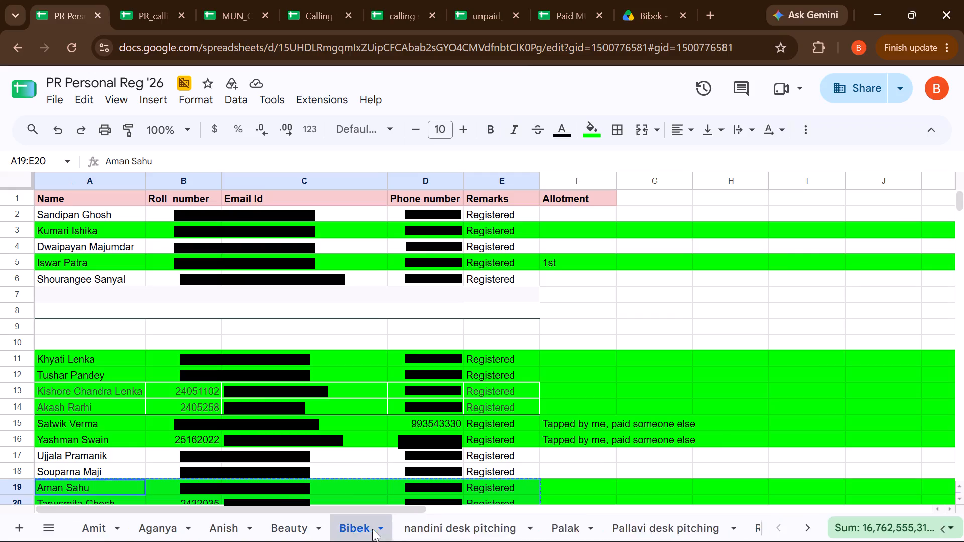
scroll(407, 412, right, 2)
scroll(407, 412, up, 1)
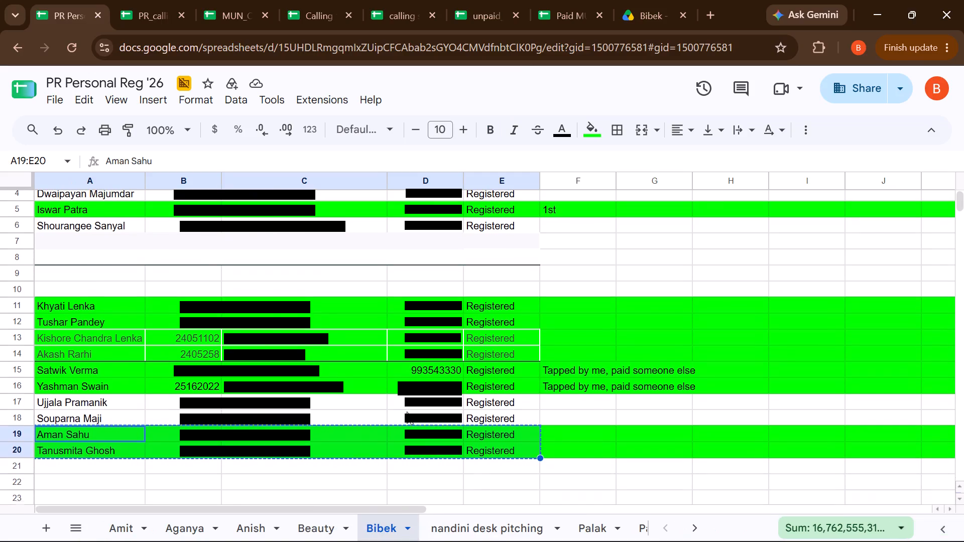
scroll(407, 412, up, 1)
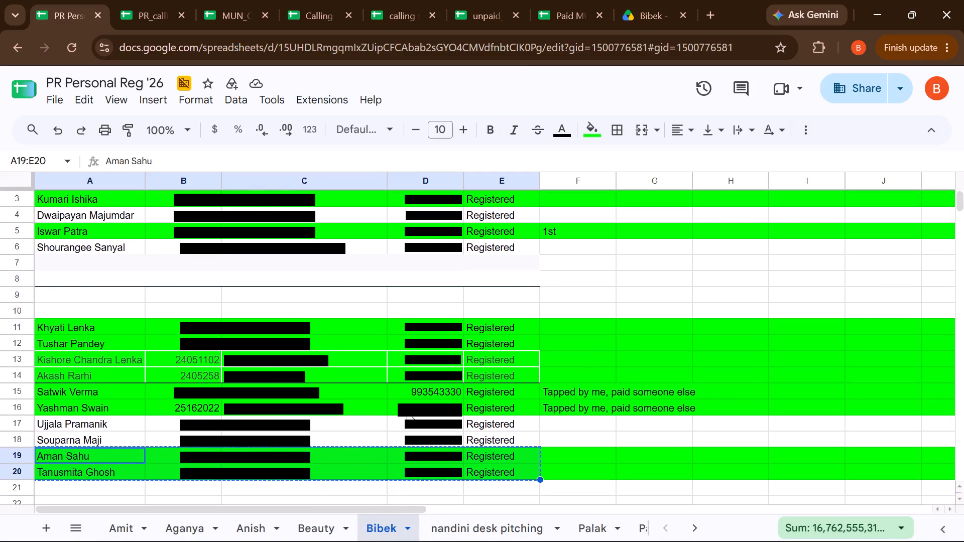
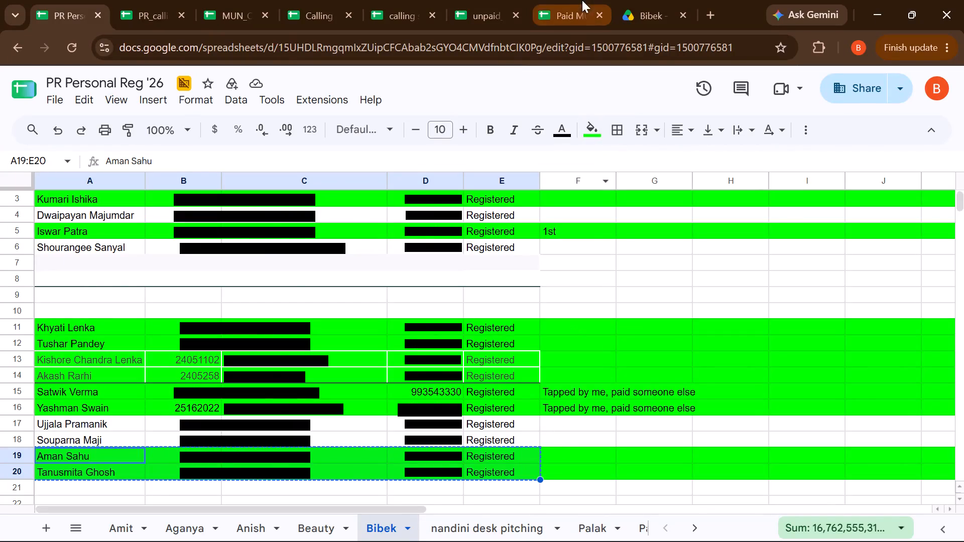
Switch to Drive and create a folder named Single Delegate inside the Bibek folder of PR 2026.
click(564, 0)
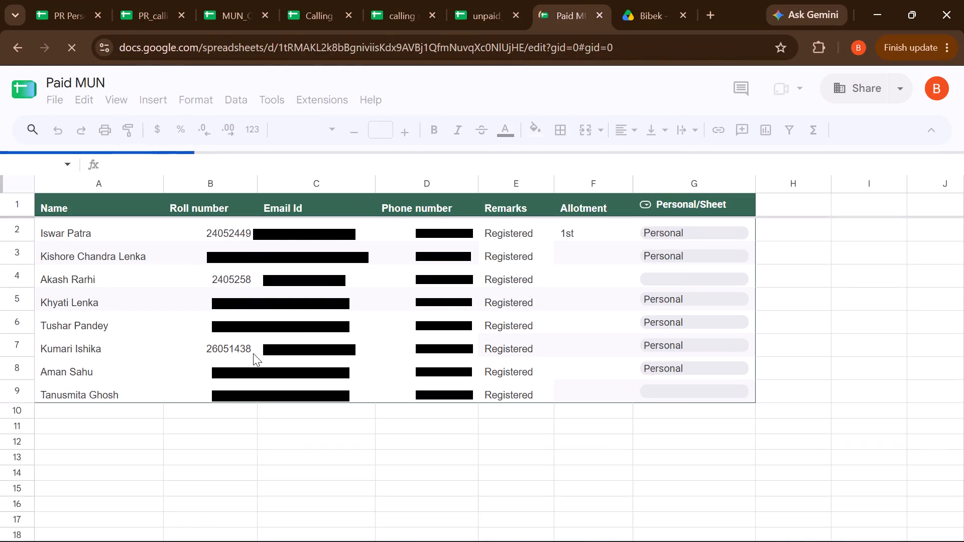
scroll(253, 353, up, 3)
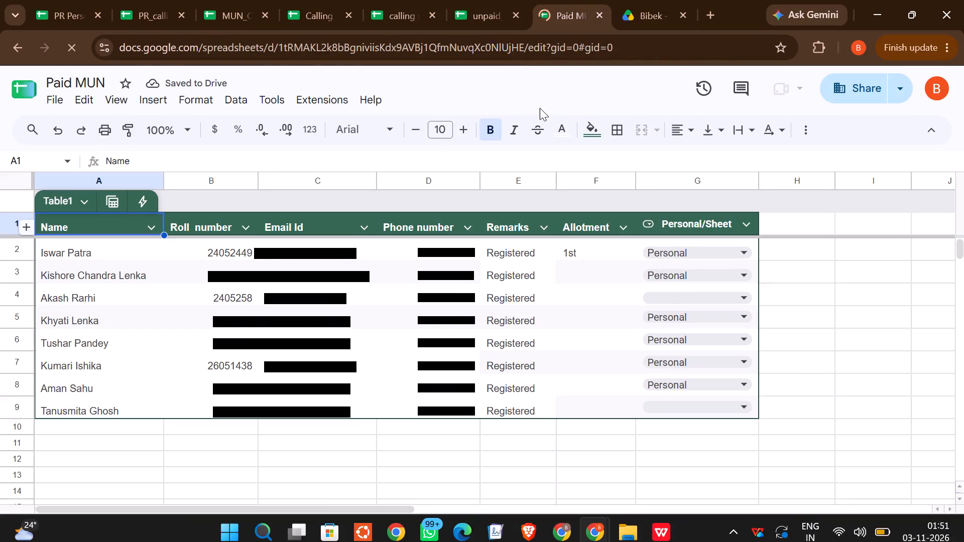
click(643, 1)
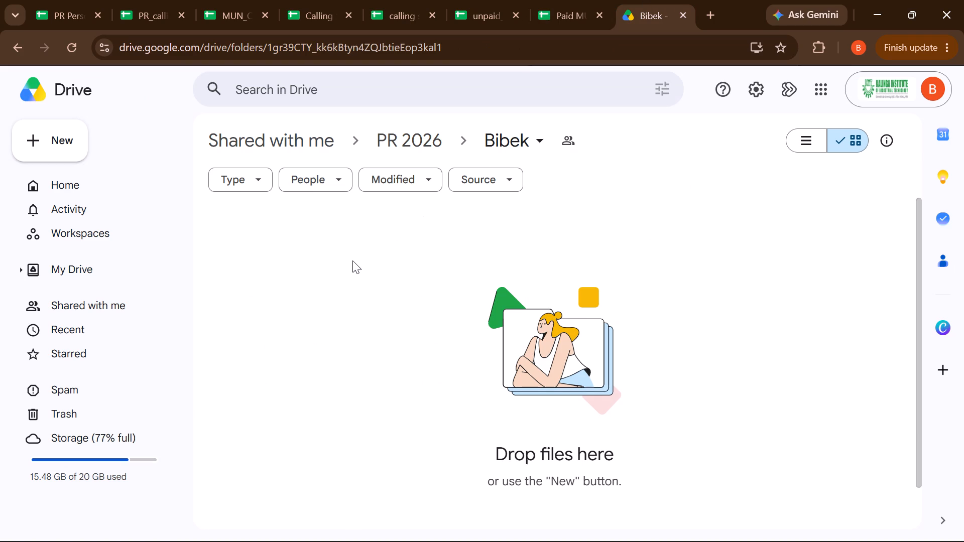
right_click(352, 260)
click(447, 283)
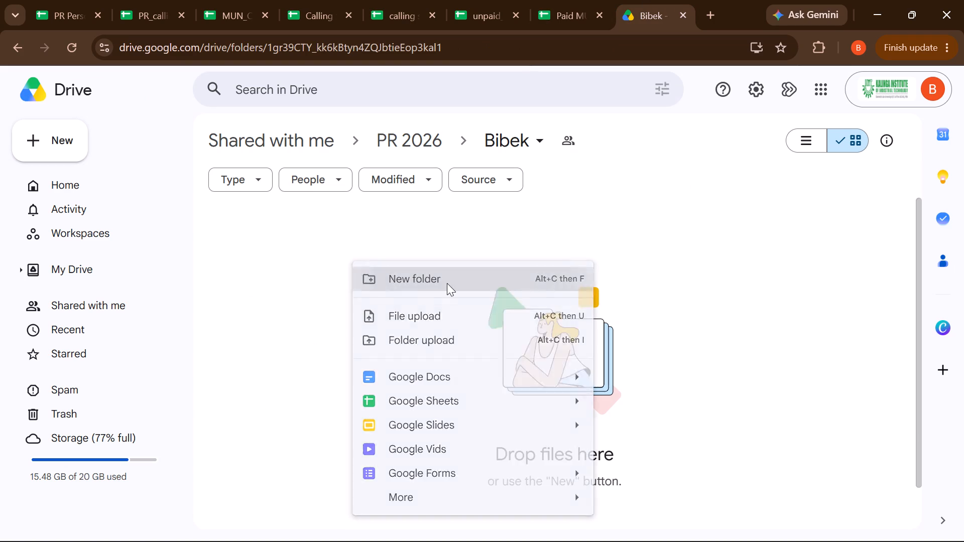
text(Single Delegte)
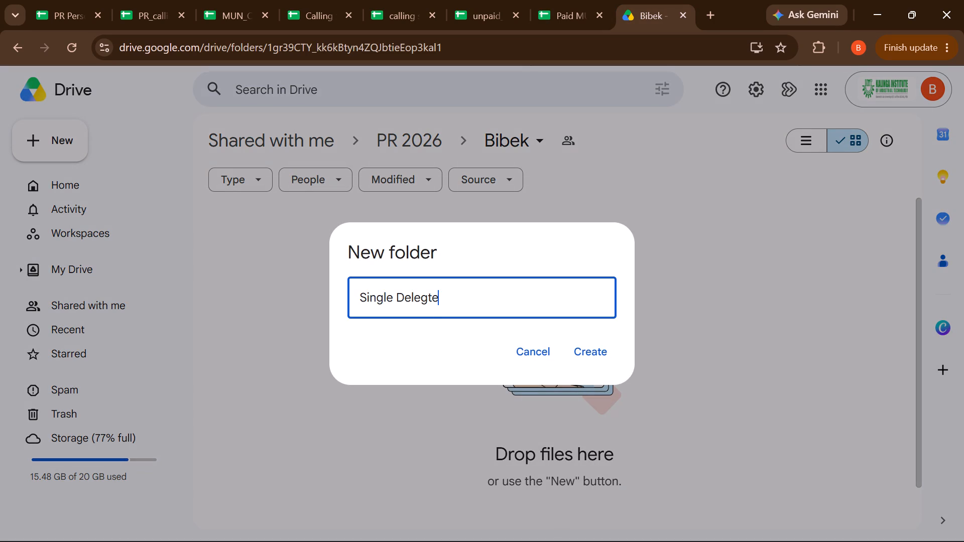
key(BackSpace)
key(BackSpace)
text(ae)
key(BackSpace)
text(re)
key(BackSpace)
key(BackSpace)
text(te)
key(Return)
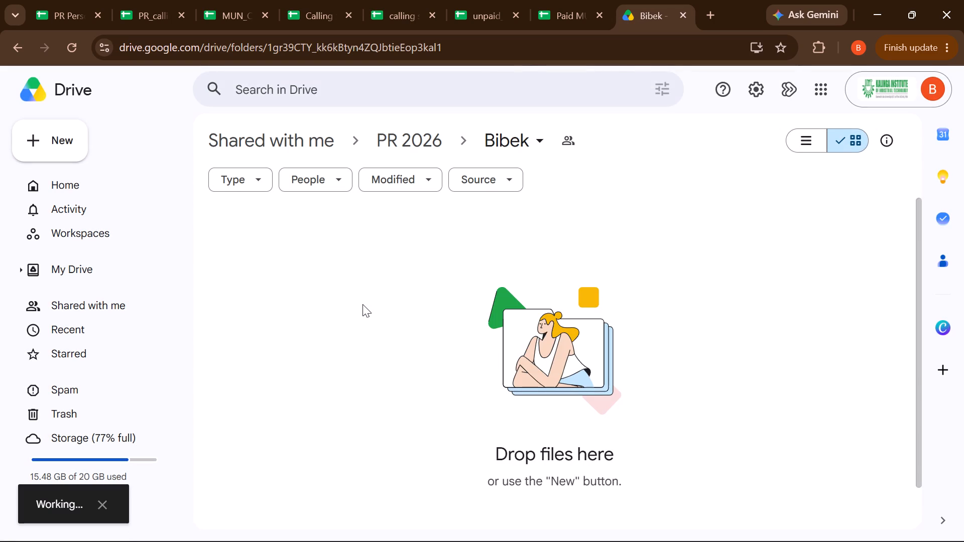
Create a second folder named Double Delegate inside the Bibek folder.
click(369, 299)
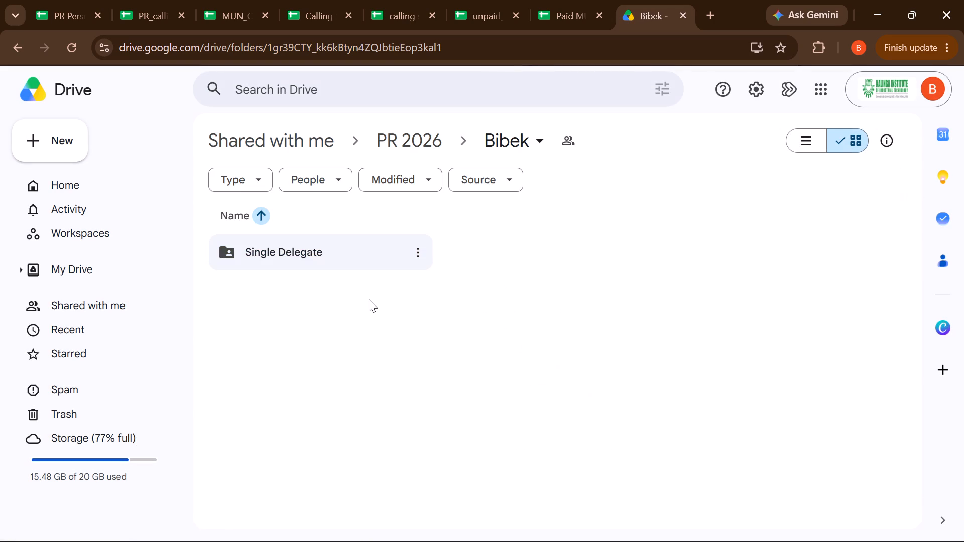
right_click(369, 299)
click(473, 304)
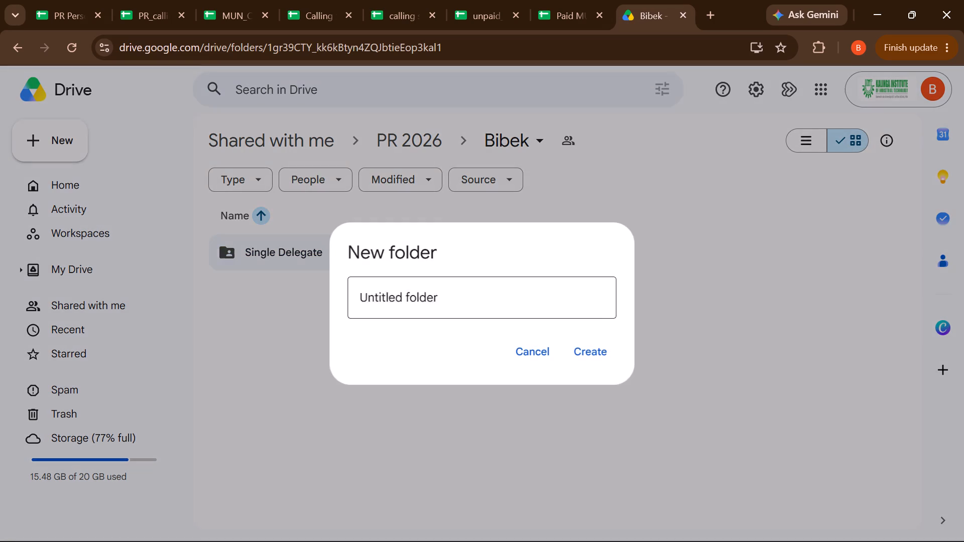
text(Double Delege)
key(BackSpace)
text(ate)
key(Return)
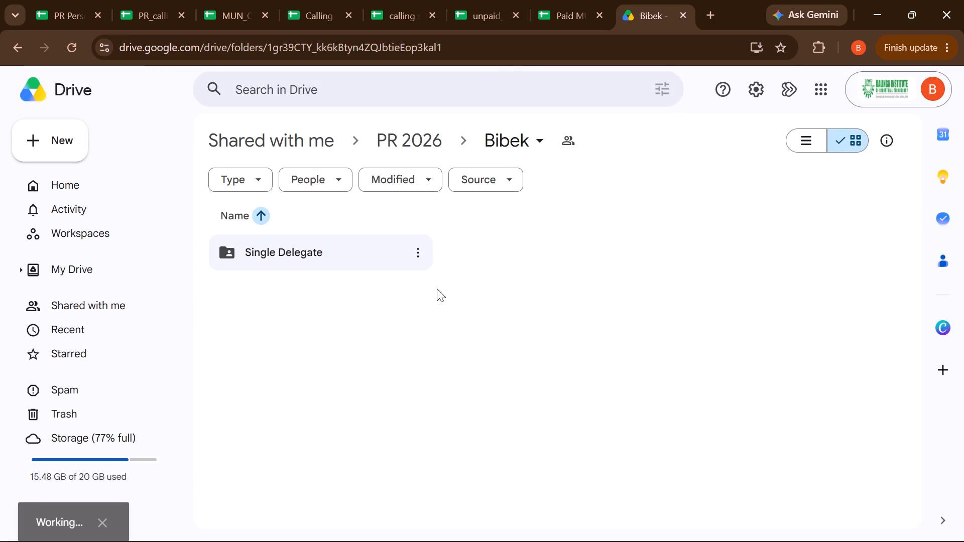
Open the Single Delegate folder inside the Bibek folder.
double_click(326, 254)
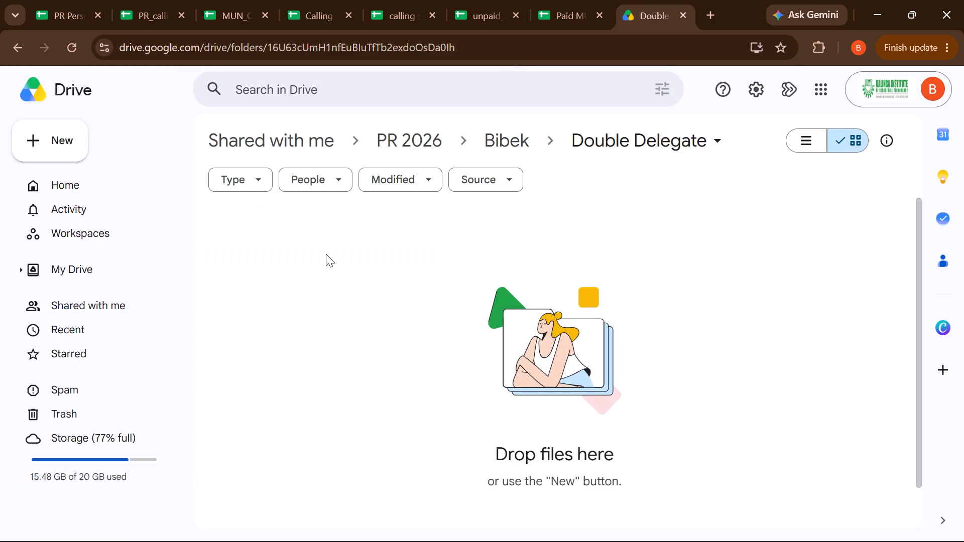
click(520, 138)
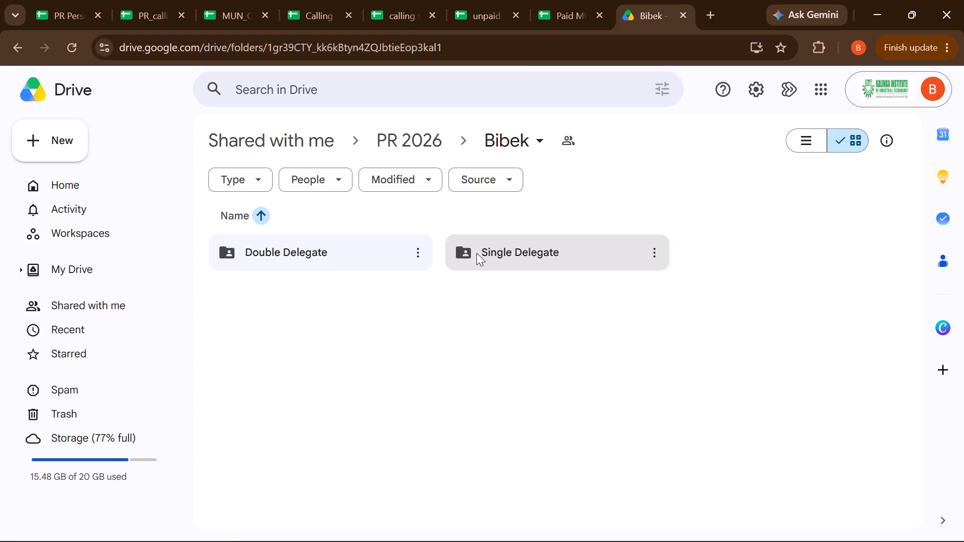
double_click(476, 253)
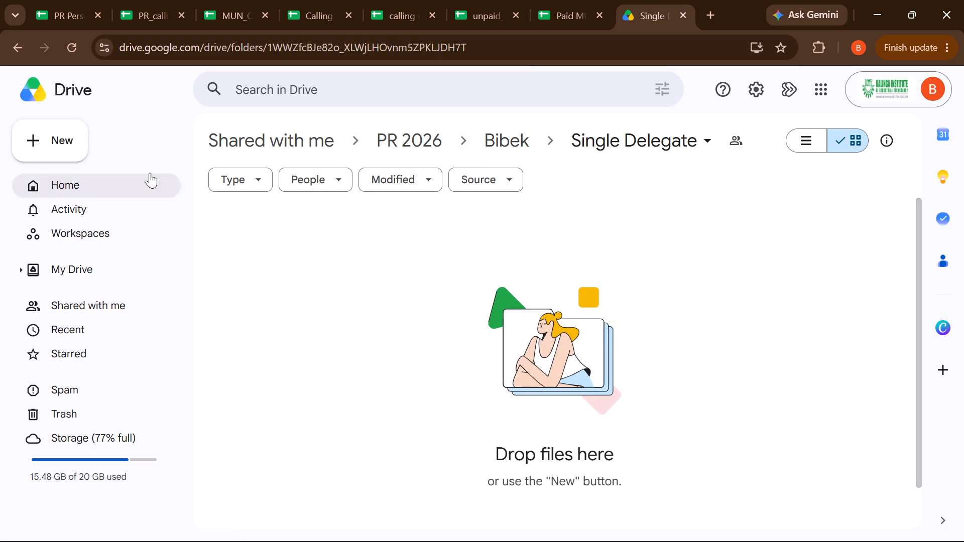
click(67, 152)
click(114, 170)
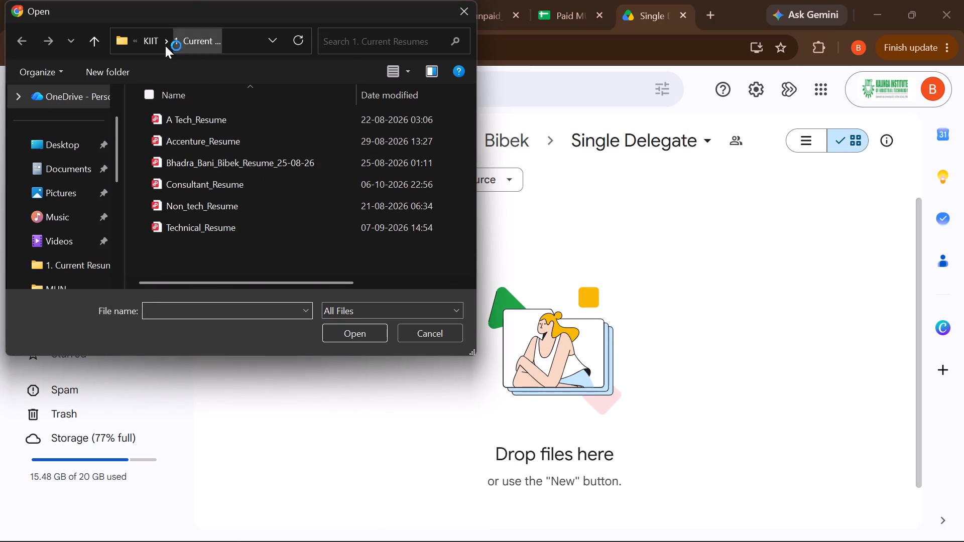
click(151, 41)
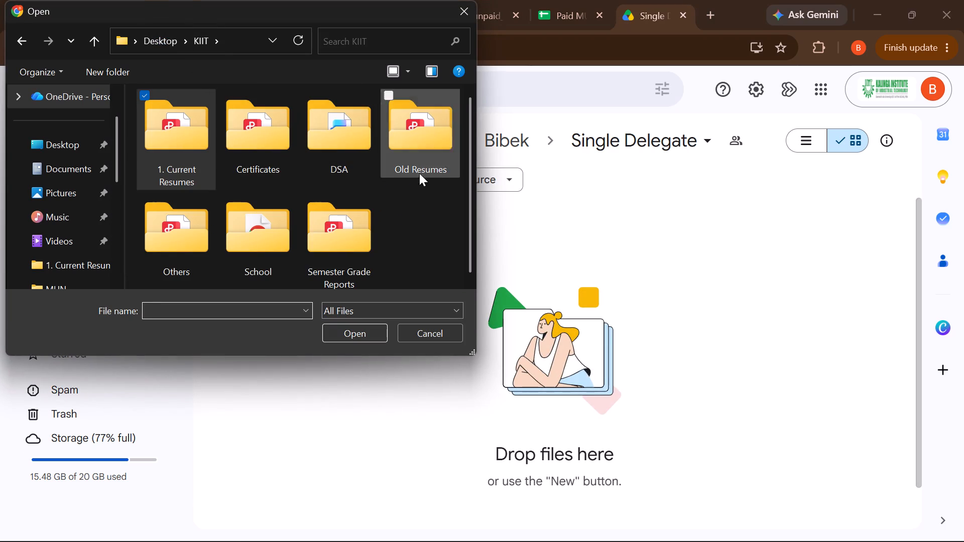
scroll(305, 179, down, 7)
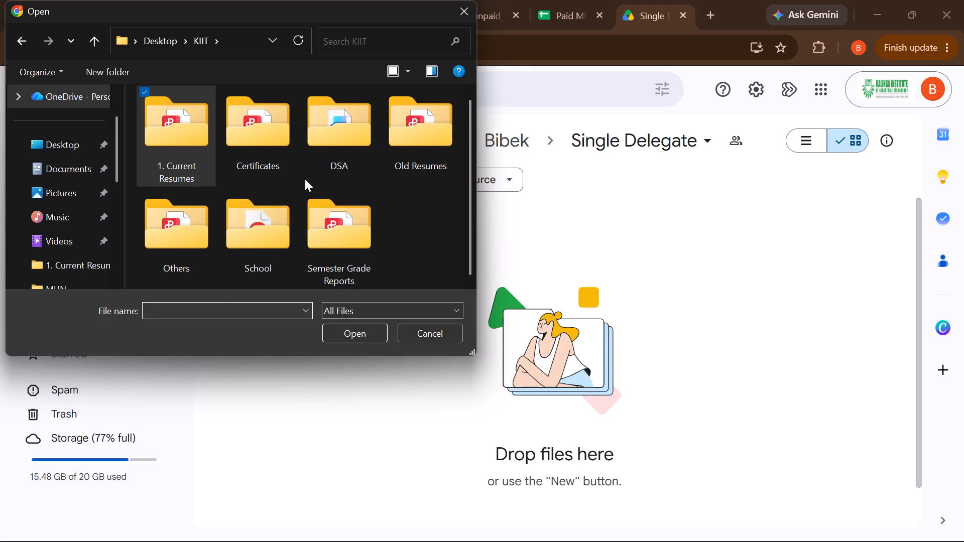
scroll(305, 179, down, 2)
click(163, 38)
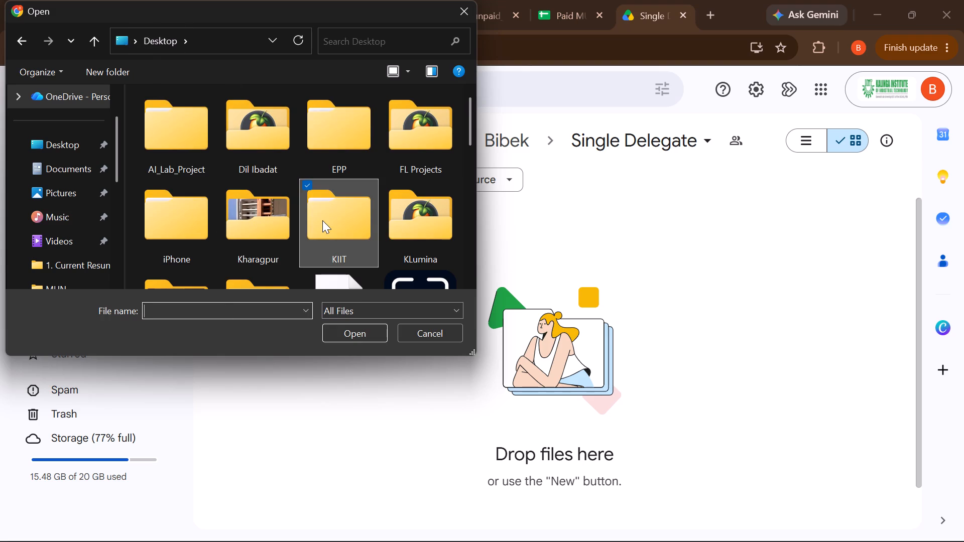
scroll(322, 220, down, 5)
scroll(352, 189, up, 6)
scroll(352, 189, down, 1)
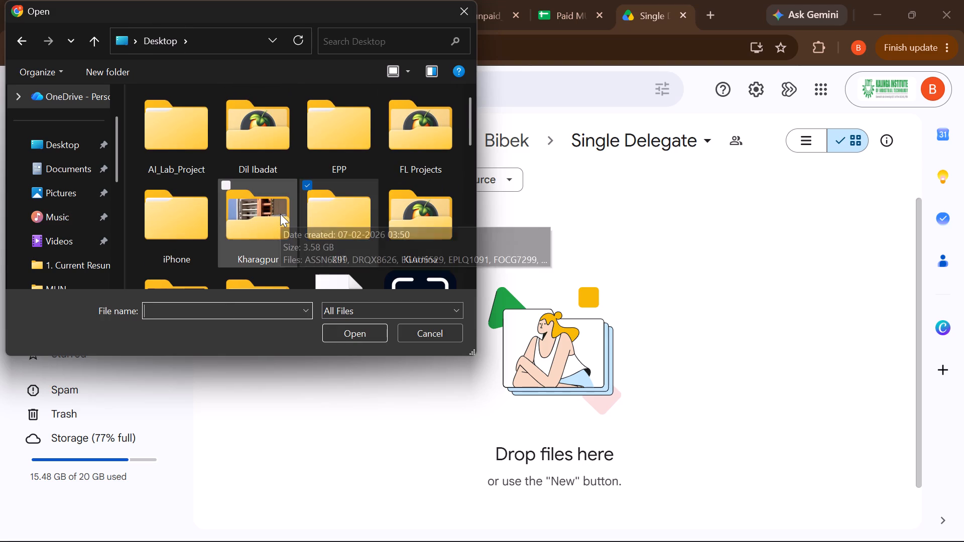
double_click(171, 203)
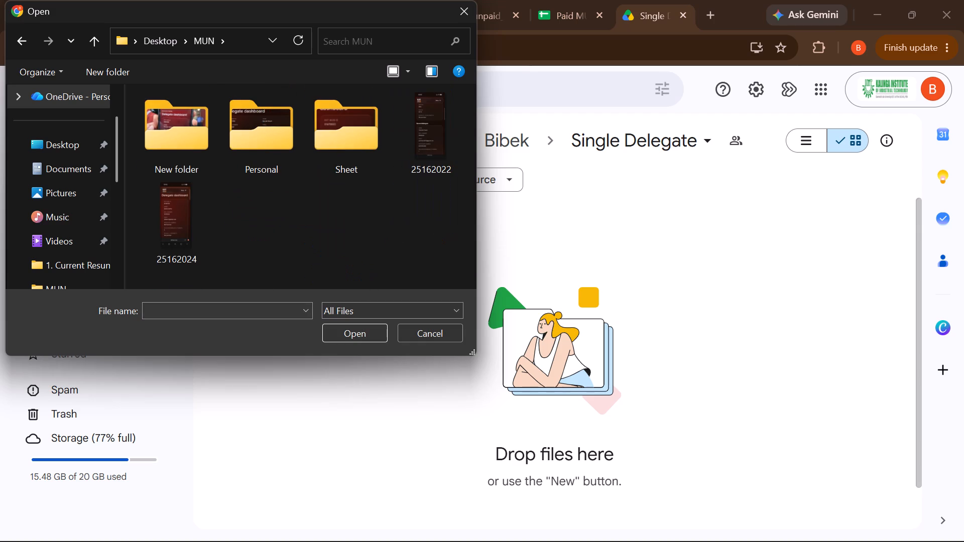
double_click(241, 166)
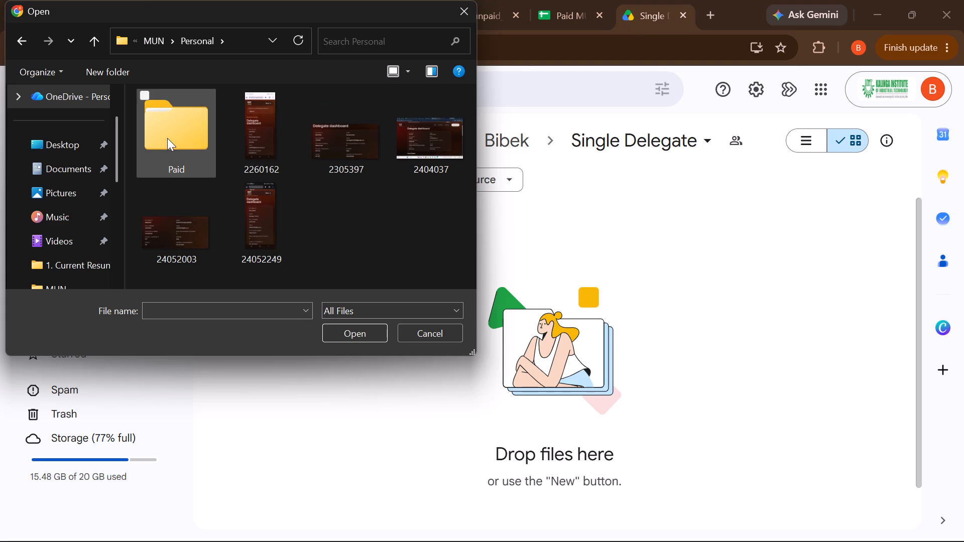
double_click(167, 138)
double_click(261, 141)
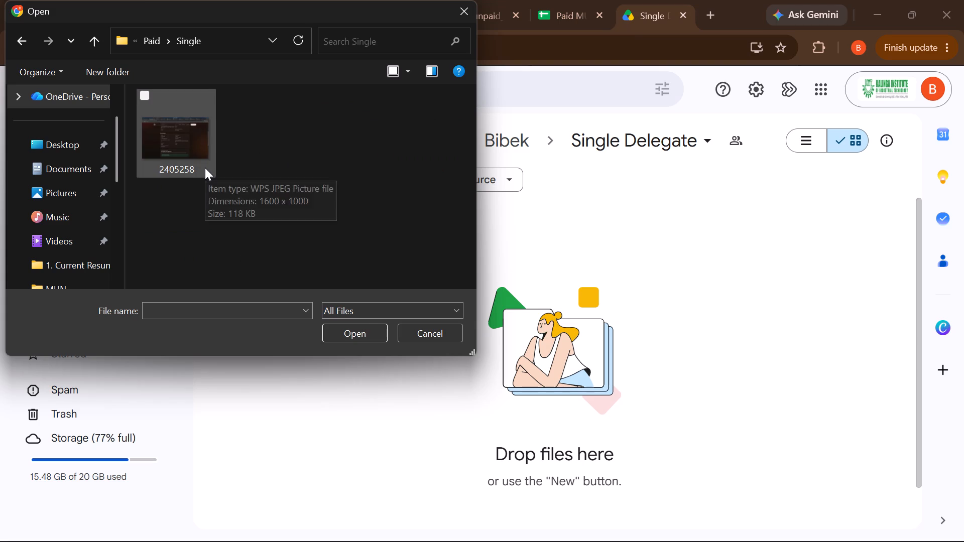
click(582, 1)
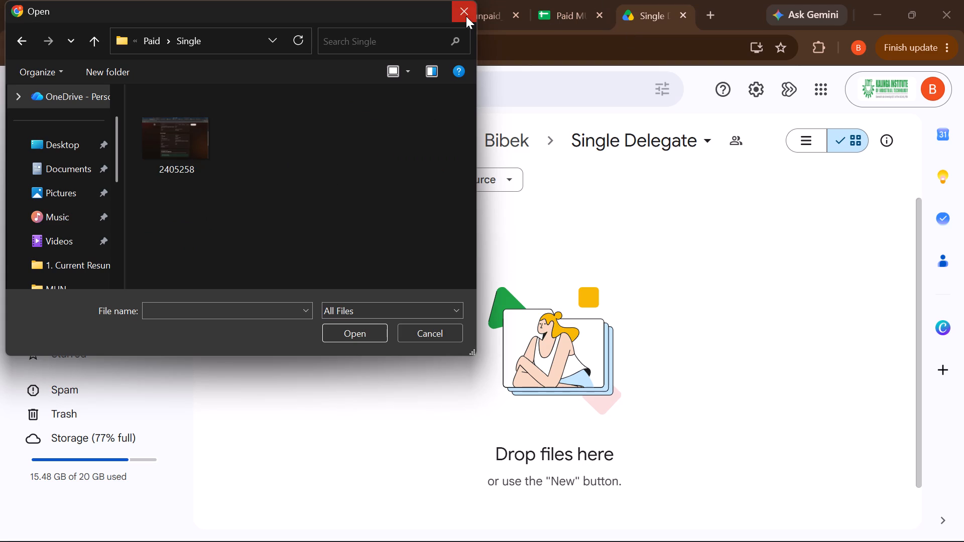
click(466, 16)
Check the registrants on the PAID sheet of Paid MUN and return to the Single Delegate folder in Drive.
click(575, 4)
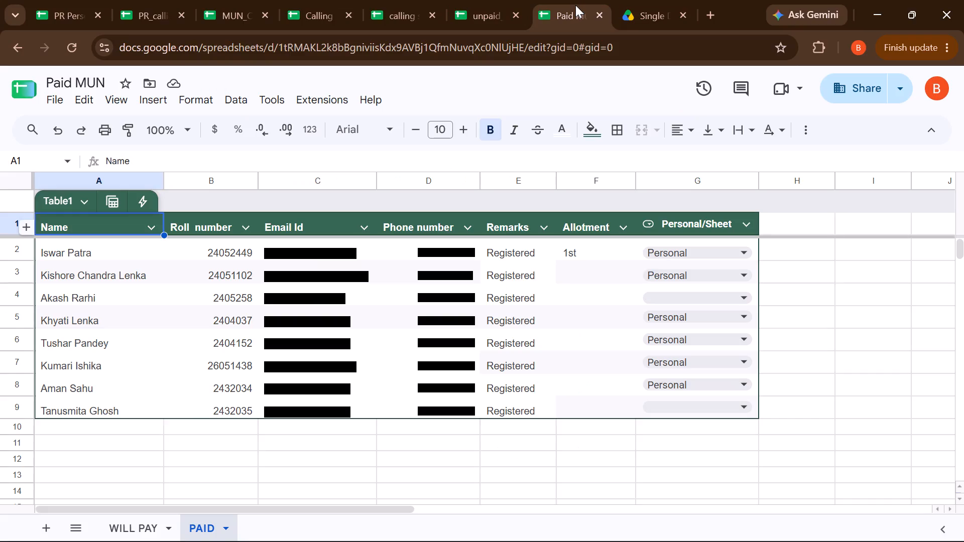
scroll(504, 235, up, 1)
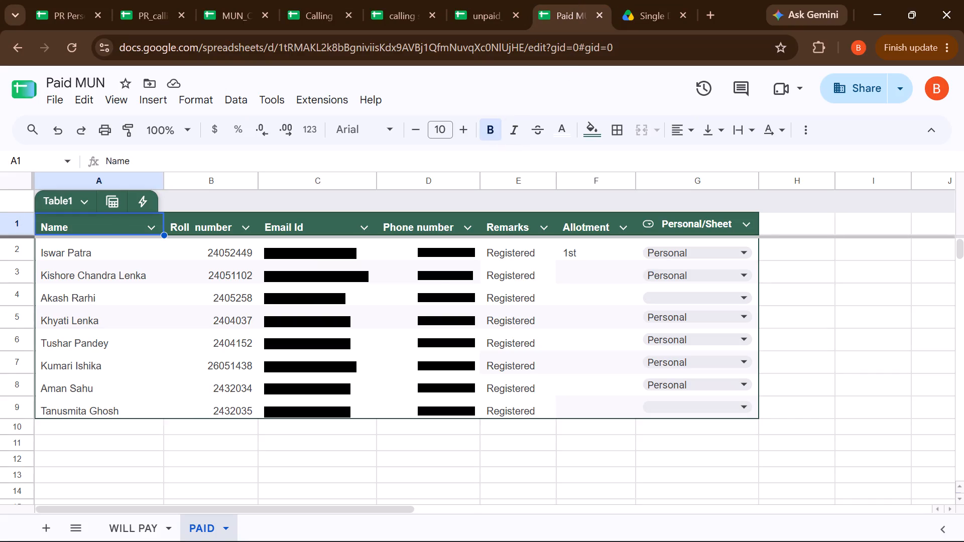
click(638, 4)
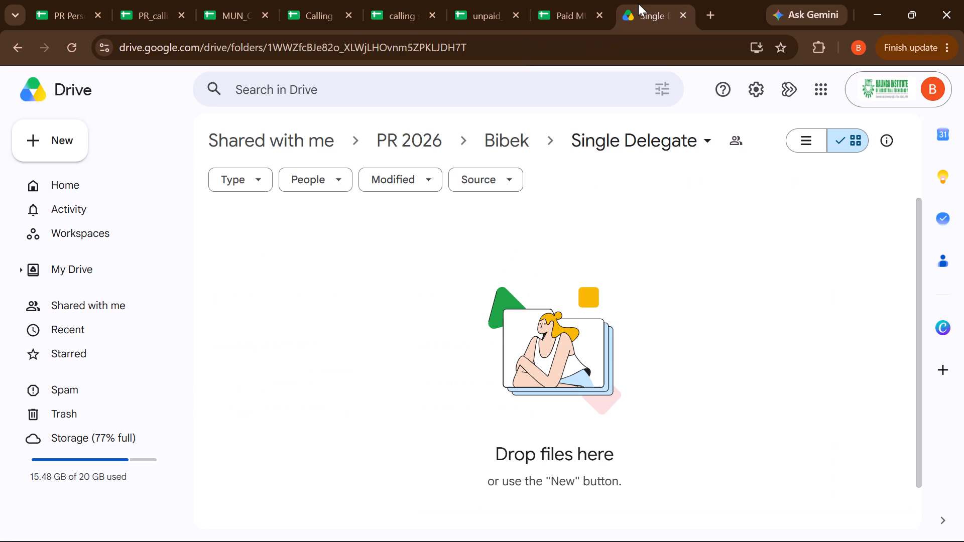
Start a file upload into Single Delegate and examine the contents of the local MUN > Personal > Paid > Single folder.
click(68, 132)
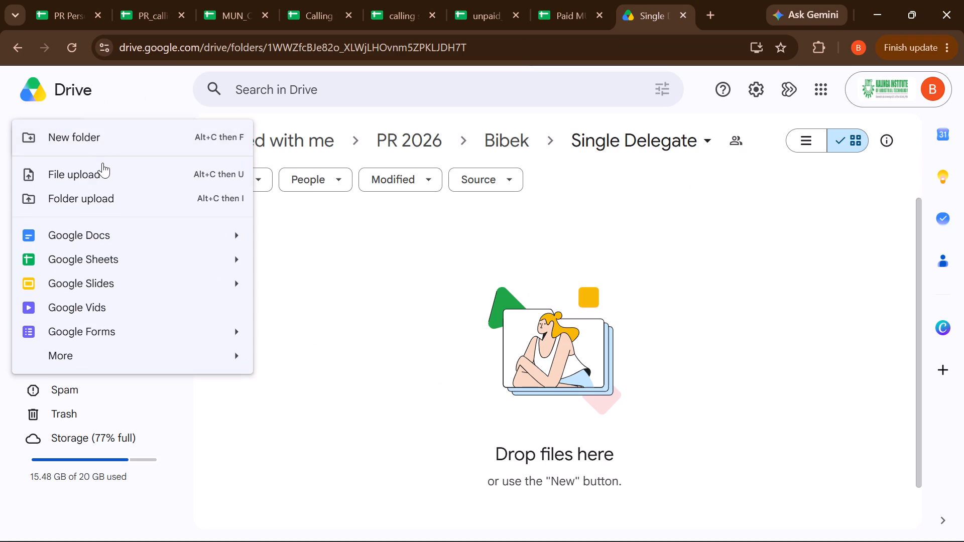
click(106, 169)
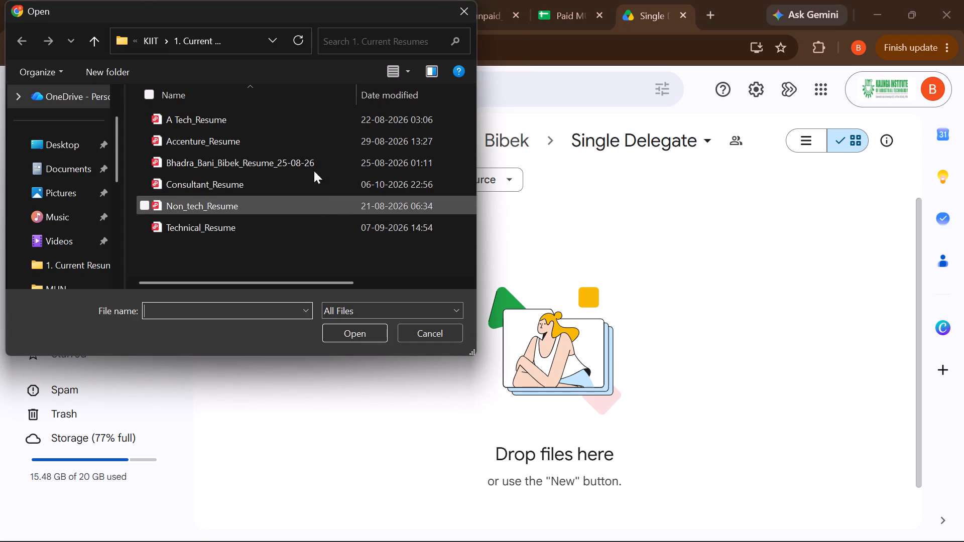
click(85, 147)
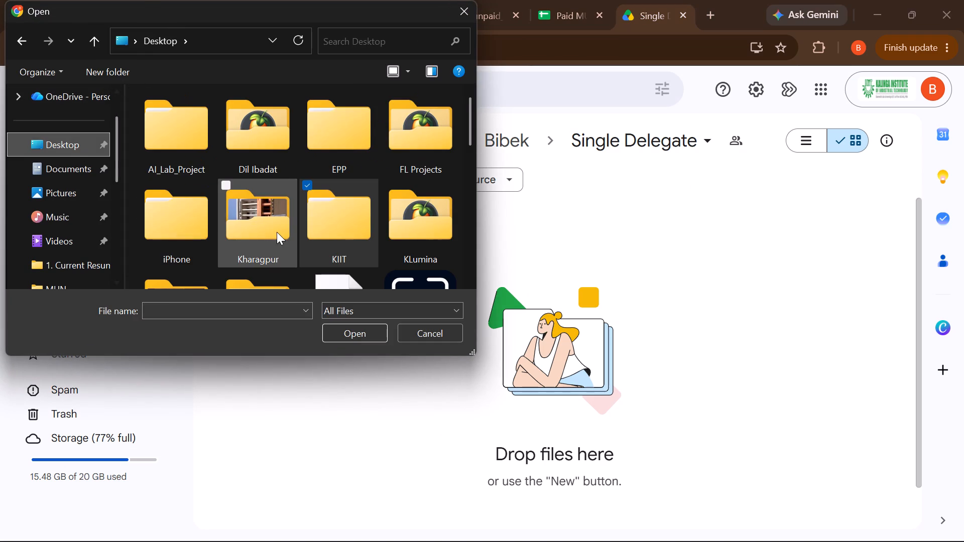
scroll(277, 232, down, 1)
double_click(185, 95)
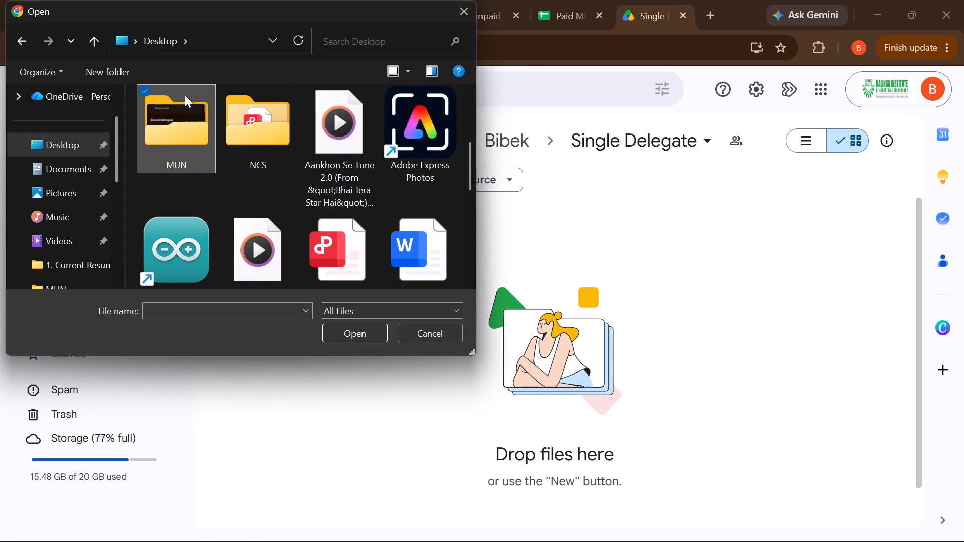
double_click(267, 123)
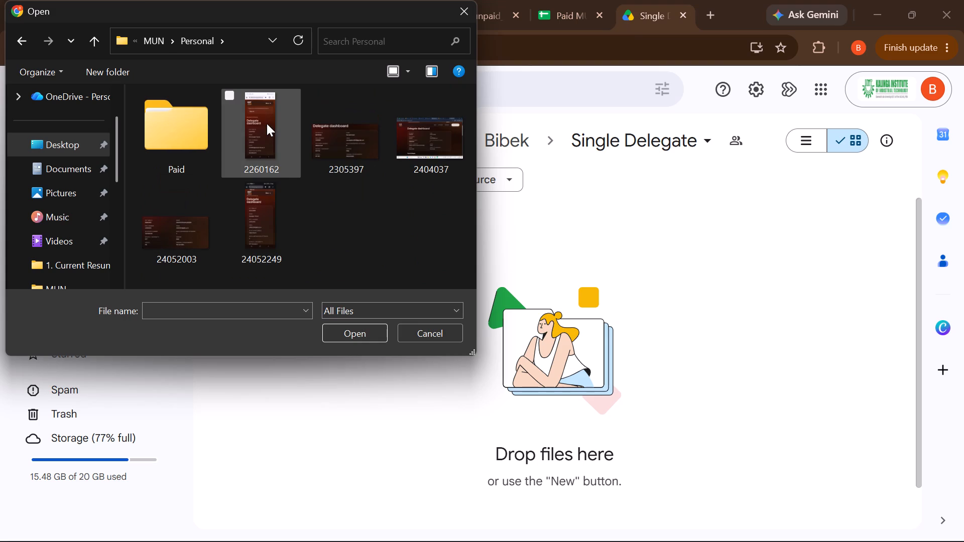
double_click(197, 141)
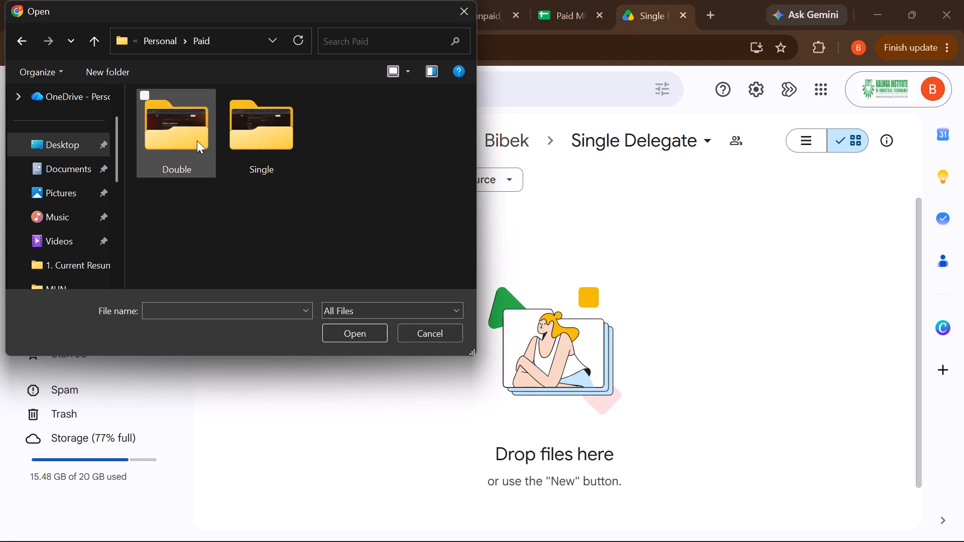
double_click(288, 149)
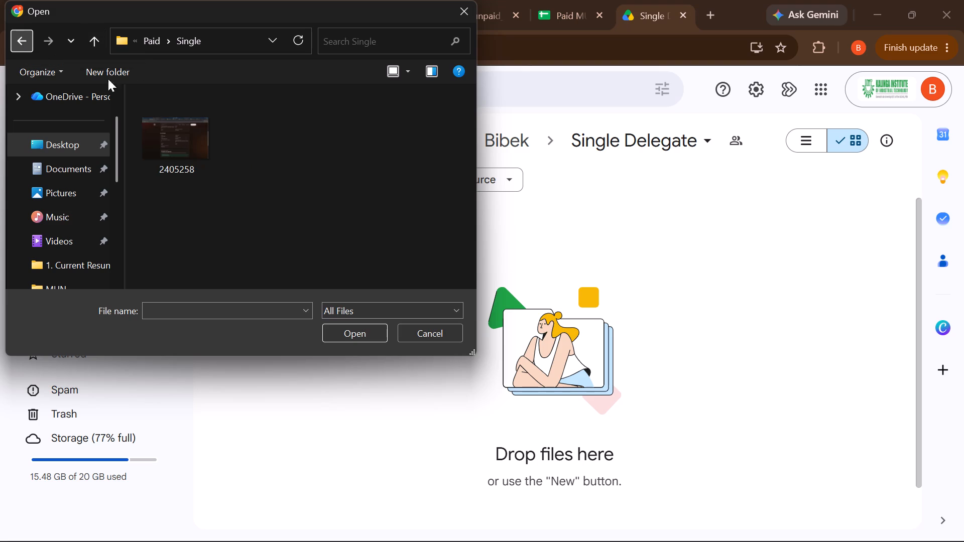
ctrl+scroll(180, 175, up, 11)
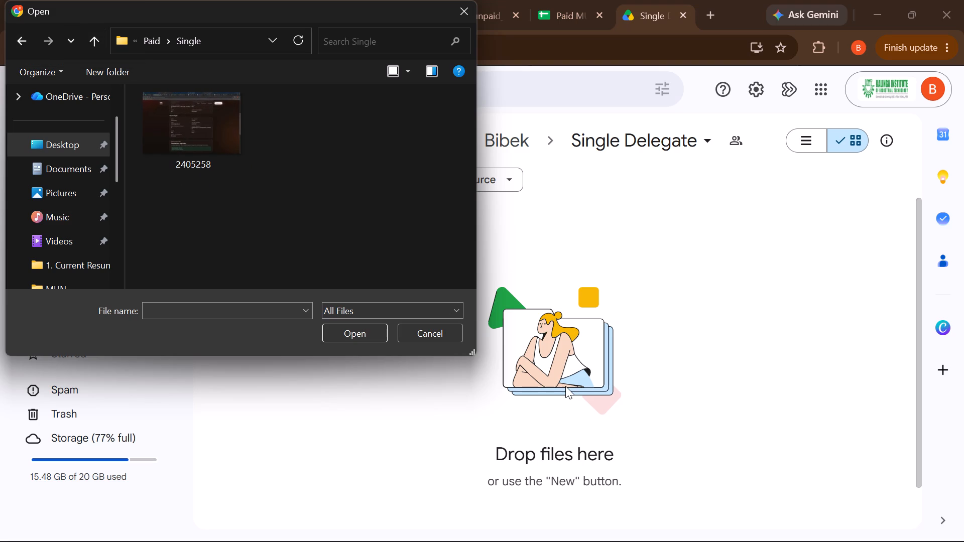
ctrl+scroll(225, 146, up, 7)
ctrl+scroll(225, 146, up, 14)
ctrl+scroll(225, 146, down, 13)
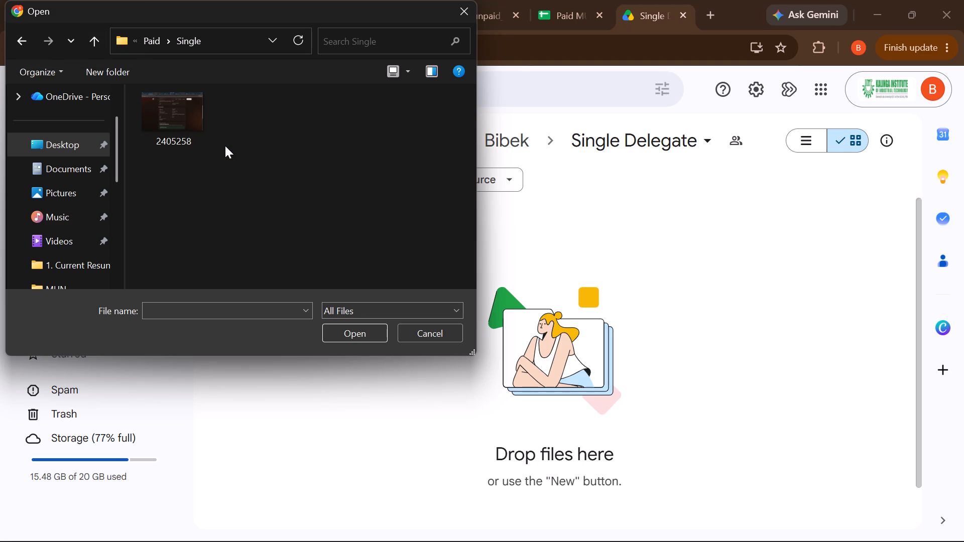
Examine the screenshots in the local Personal > Paid > Double folder and cancel the file upload.
click(151, 47)
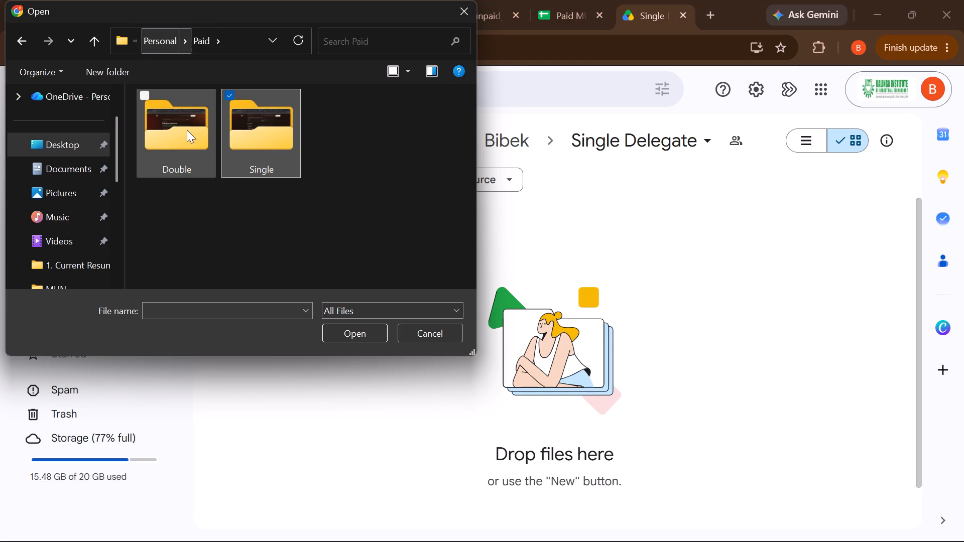
double_click(187, 134)
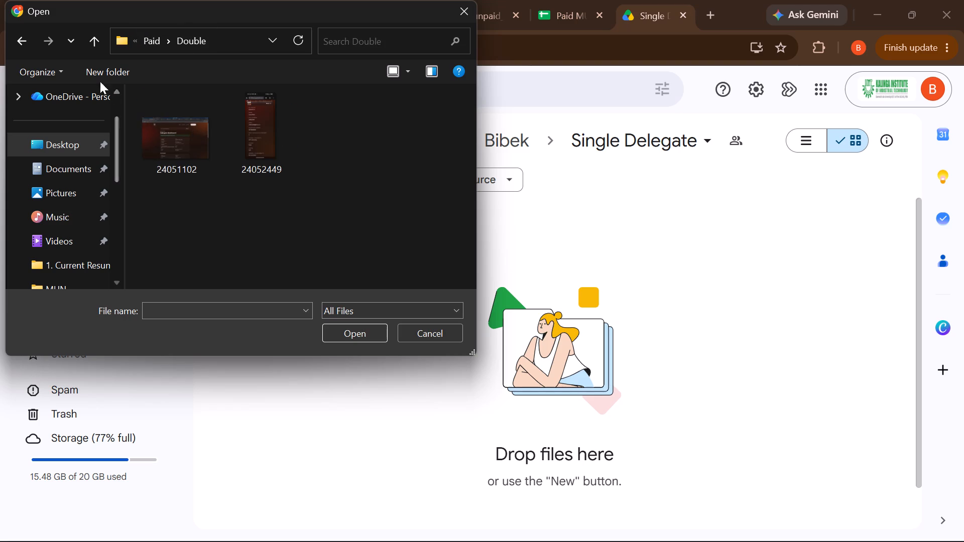
click(246, 114)
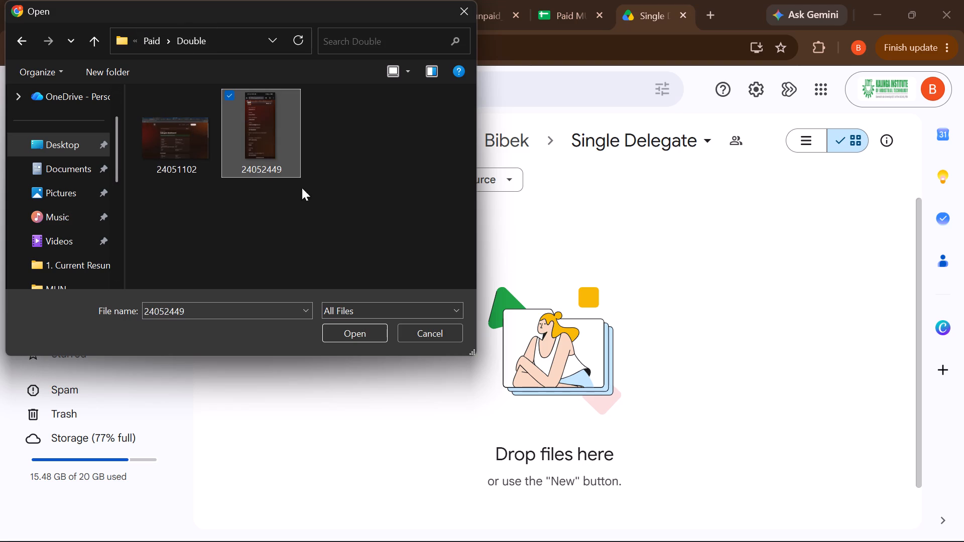
click(205, 160)
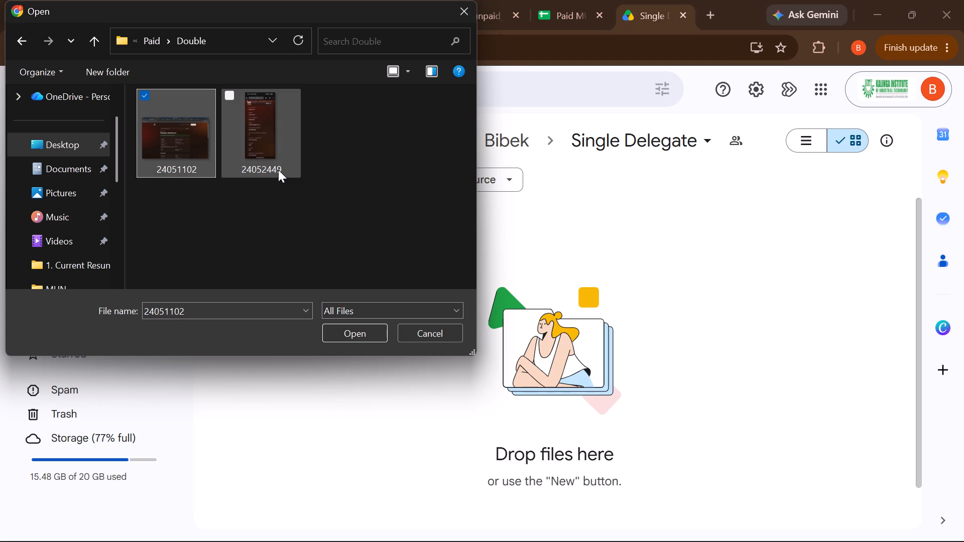
click(466, 15)
Switch to File Explorer and view both dashboard screenshots in MUN > Personal > Paid > Double to check for a second delegate.
click(565, 0)
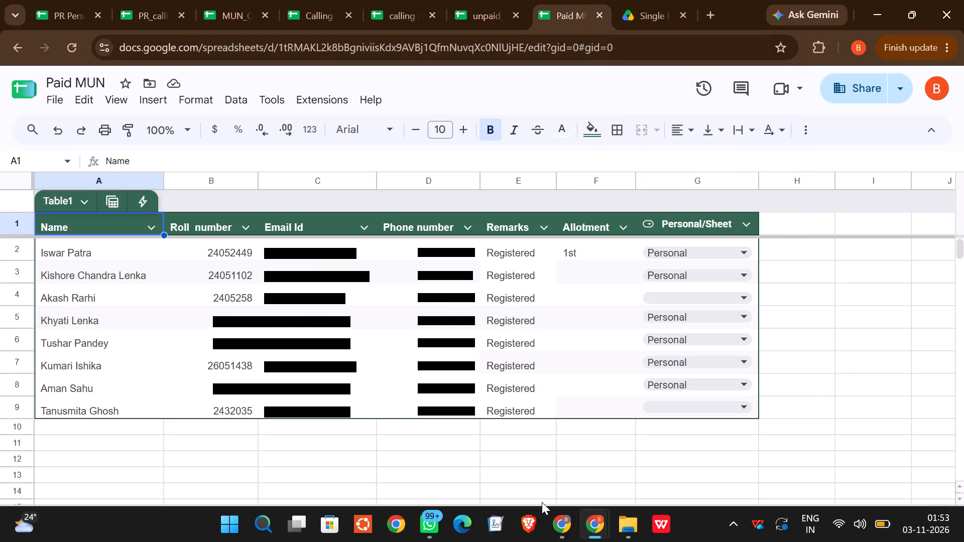
click(643, 435)
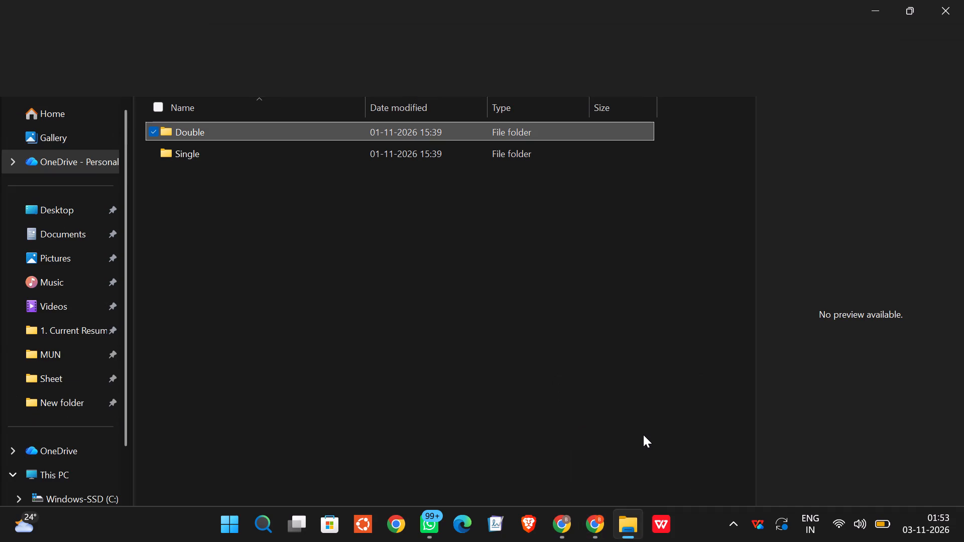
click(280, 42)
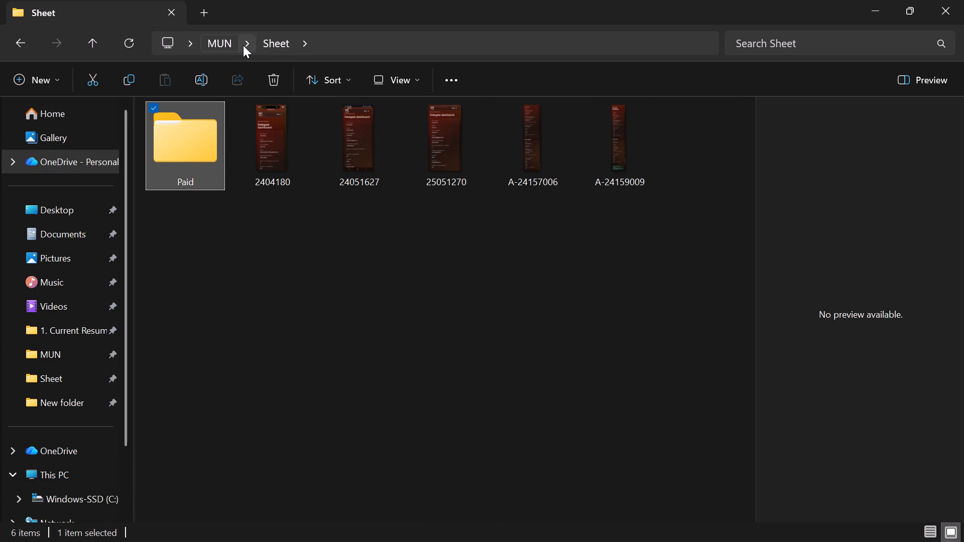
click(226, 47)
double_click(281, 167)
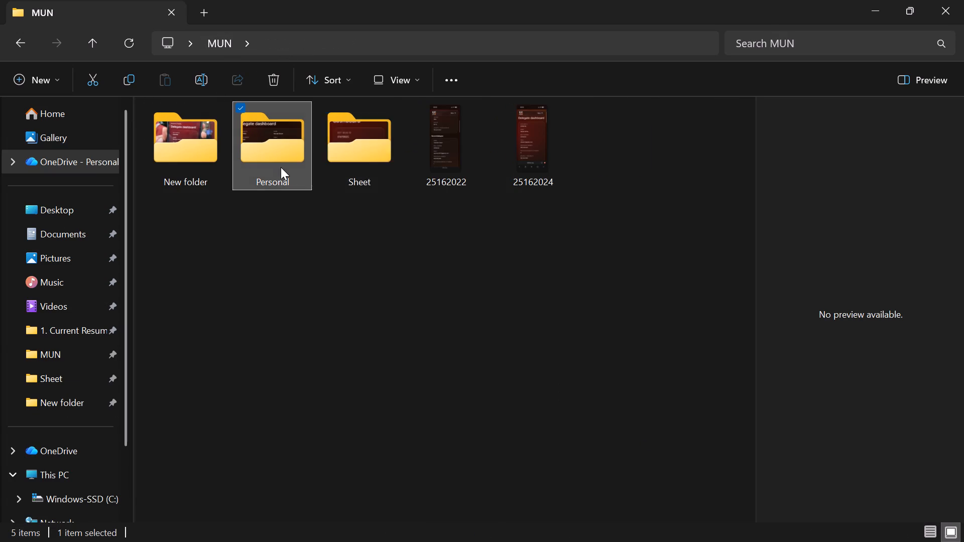
double_click(202, 165)
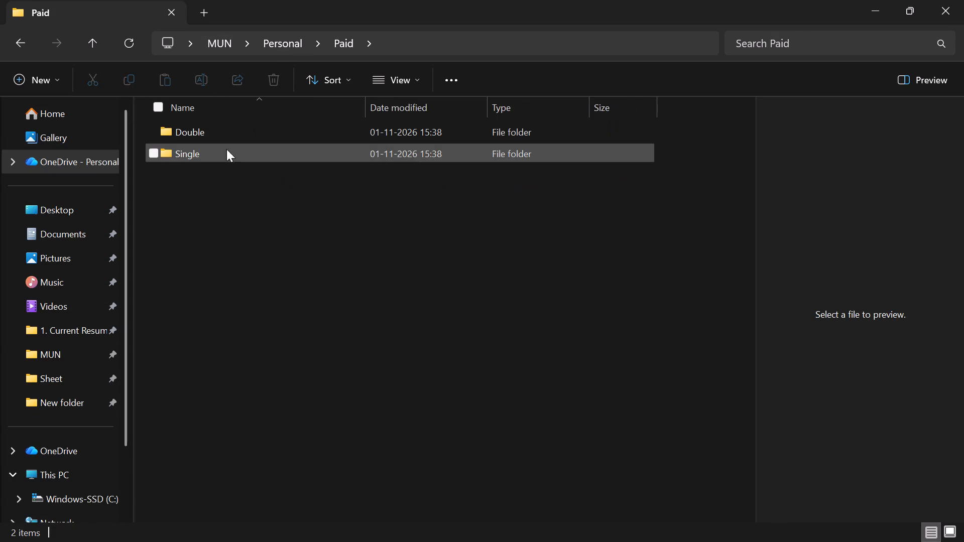
double_click(240, 136)
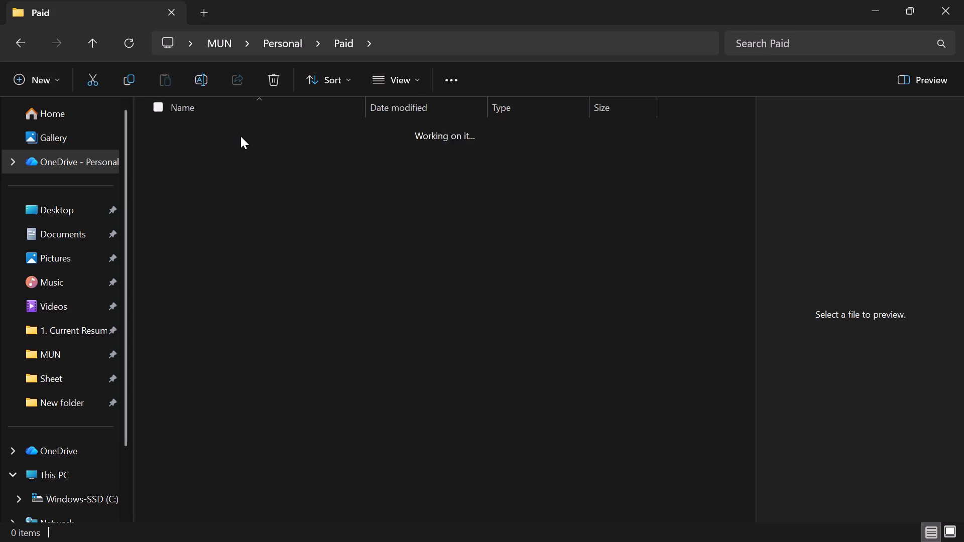
double_click(271, 143)
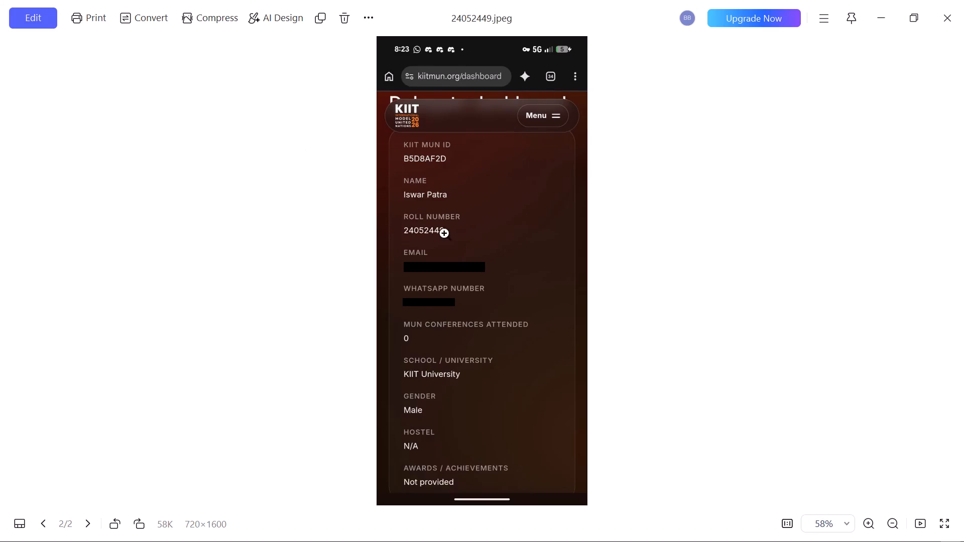
key(Right)
key(Down)
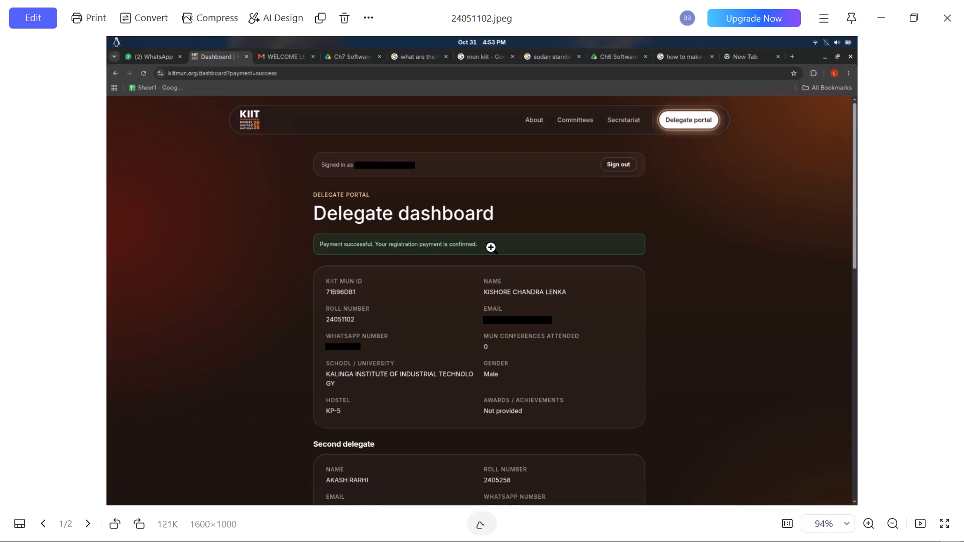
key(Left)
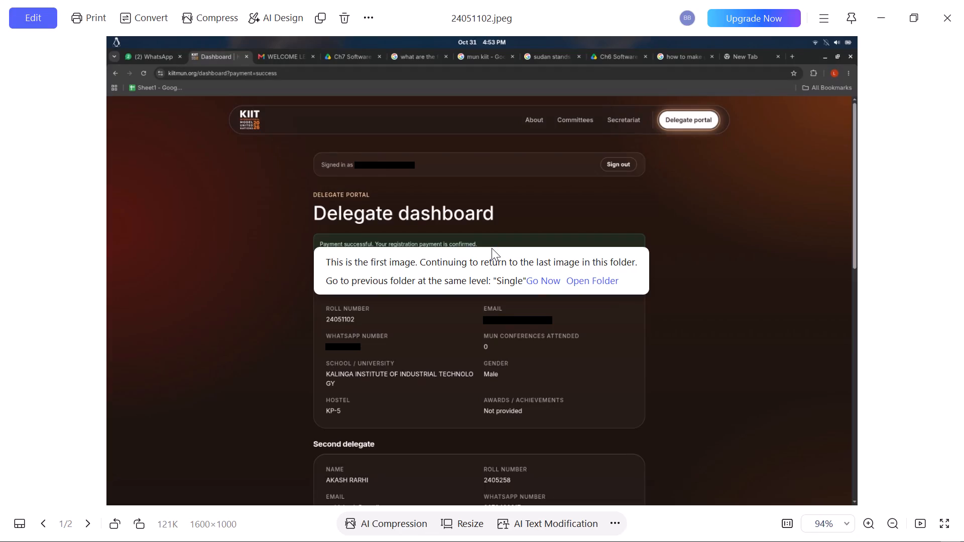
click(949, 221)
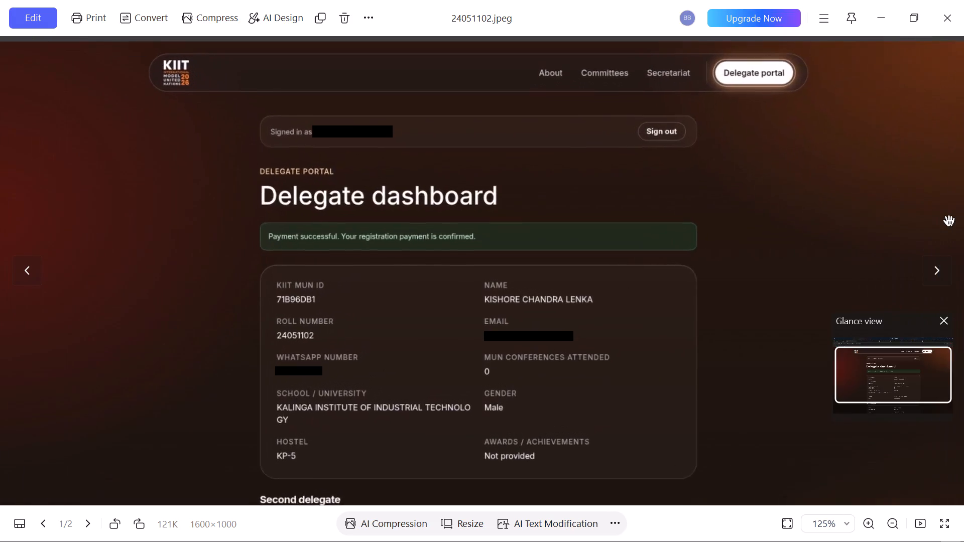
click(940, 17)
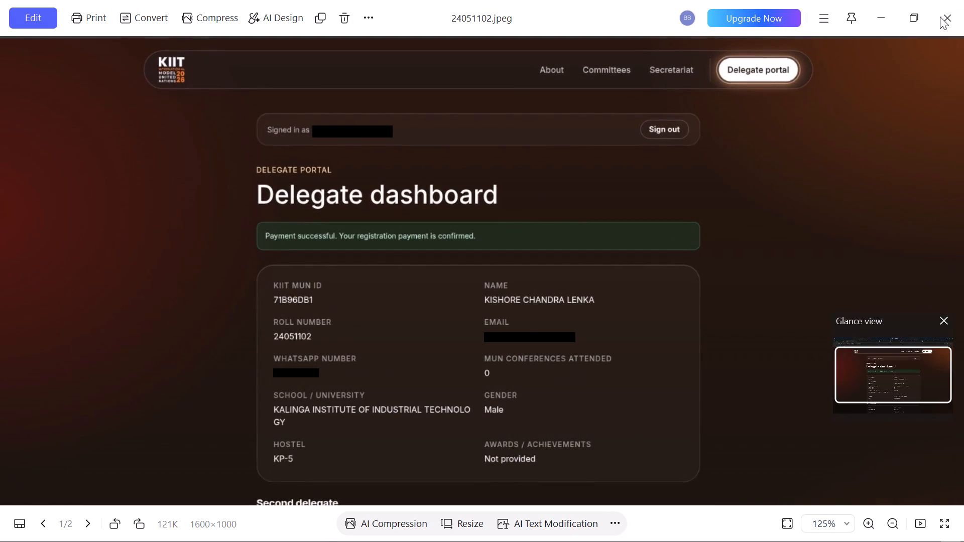
View the only screenshot in the Paid > Single folder and move it into the Double folder.
click(19, 37)
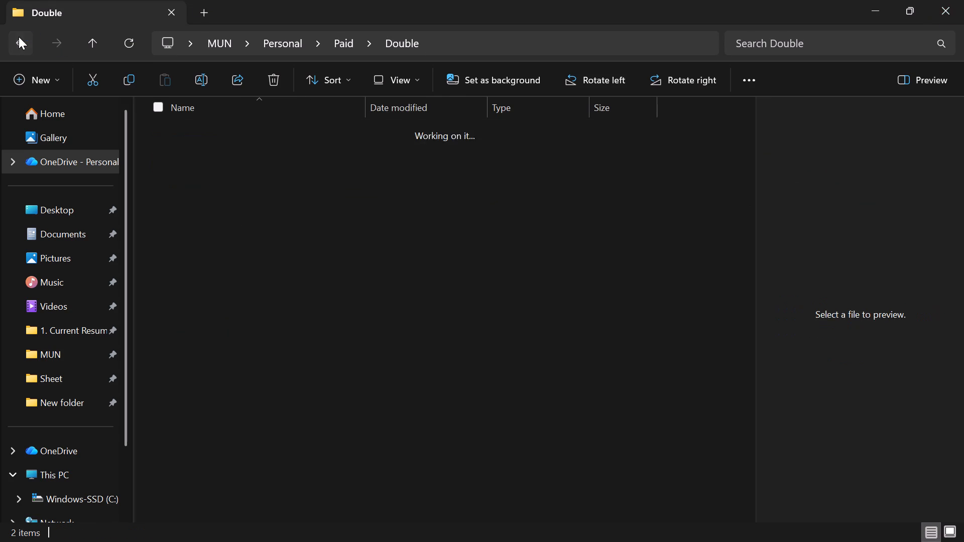
double_click(267, 155)
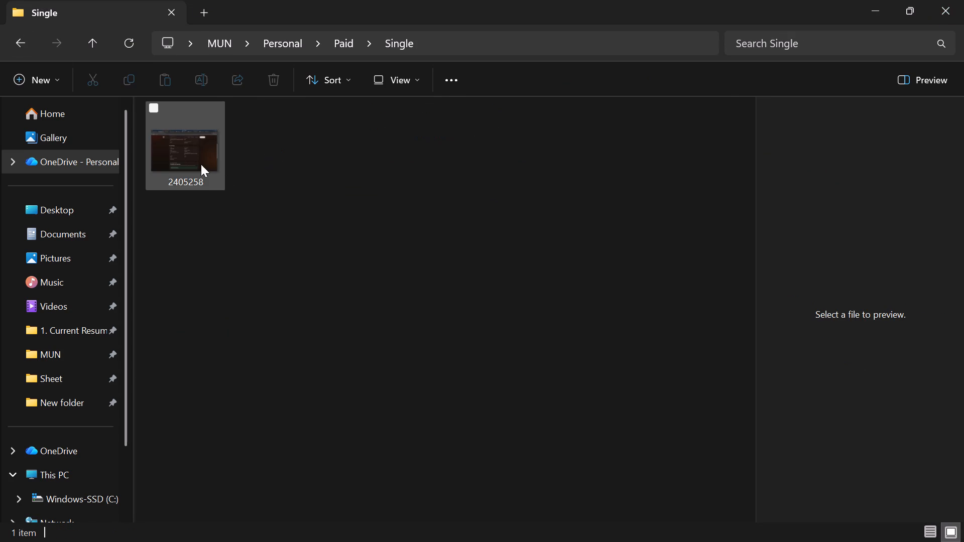
double_click(201, 164)
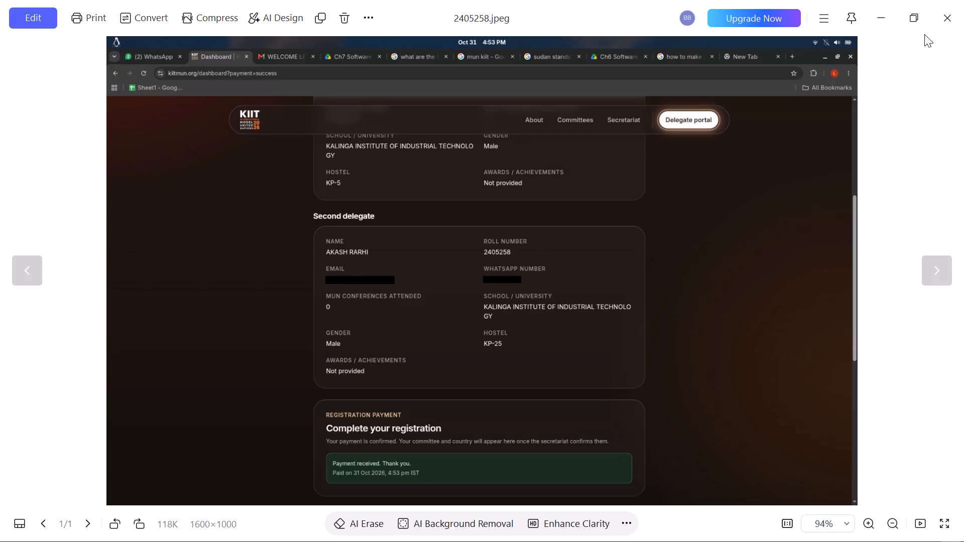
click(942, 26)
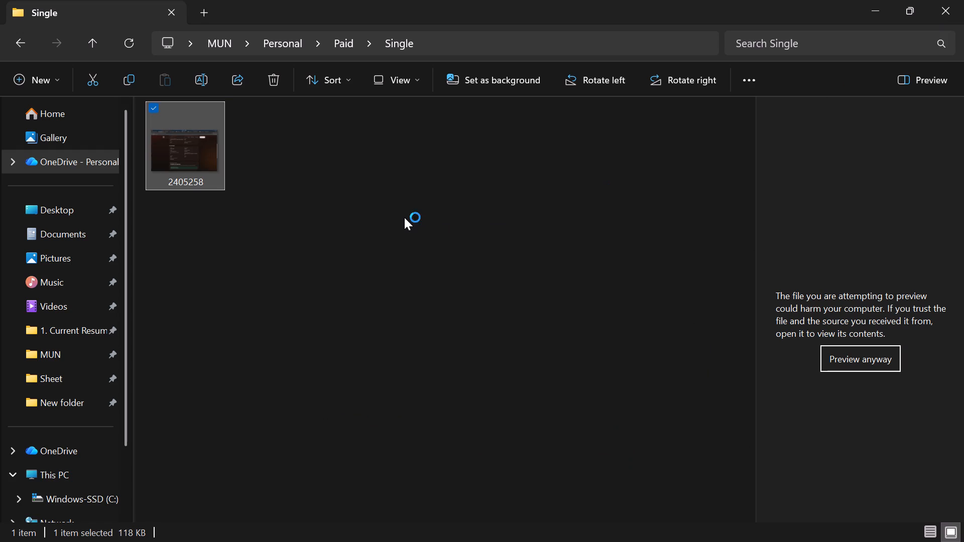
key(ctrl+x)
click(10, 40)
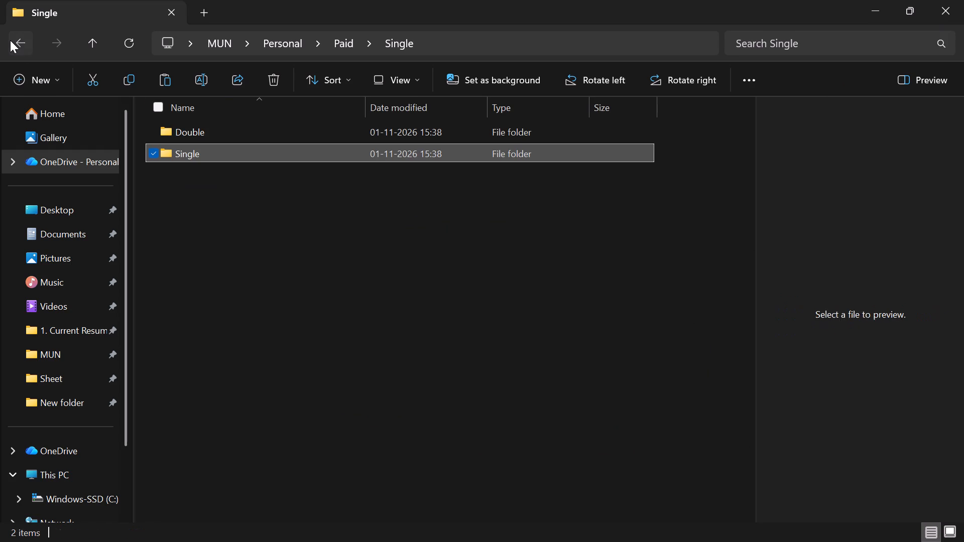
double_click(212, 137)
click(267, 301)
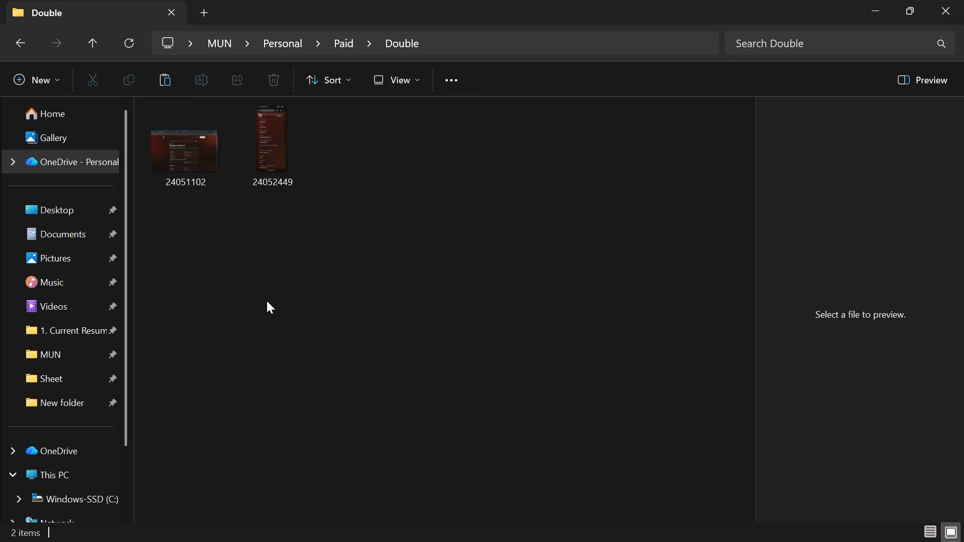
key(ctrl+v)
Move screenshot 24052449 from the local Paid > Double folder into Paid > Single, and close File Explorer.
click(359, 157)
key(ctrl+x)
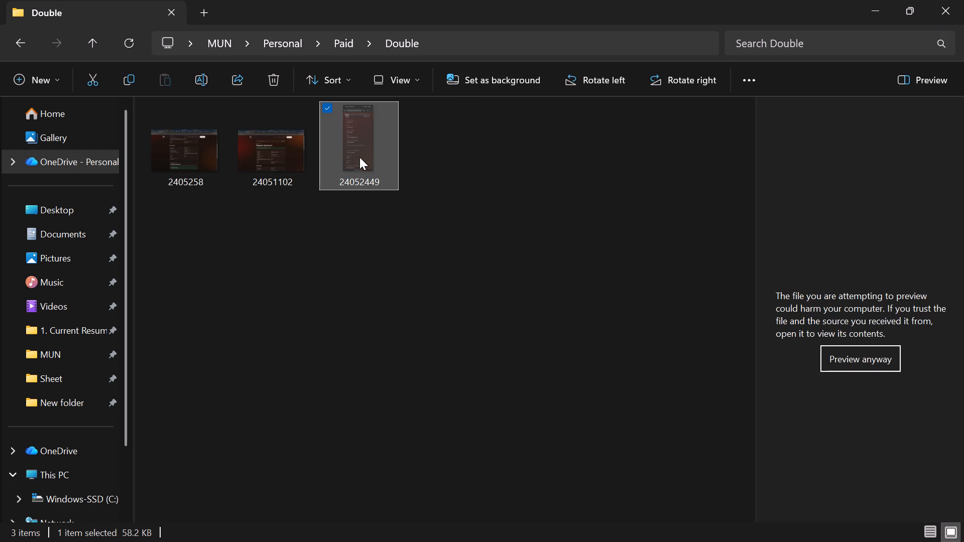
click(28, 39)
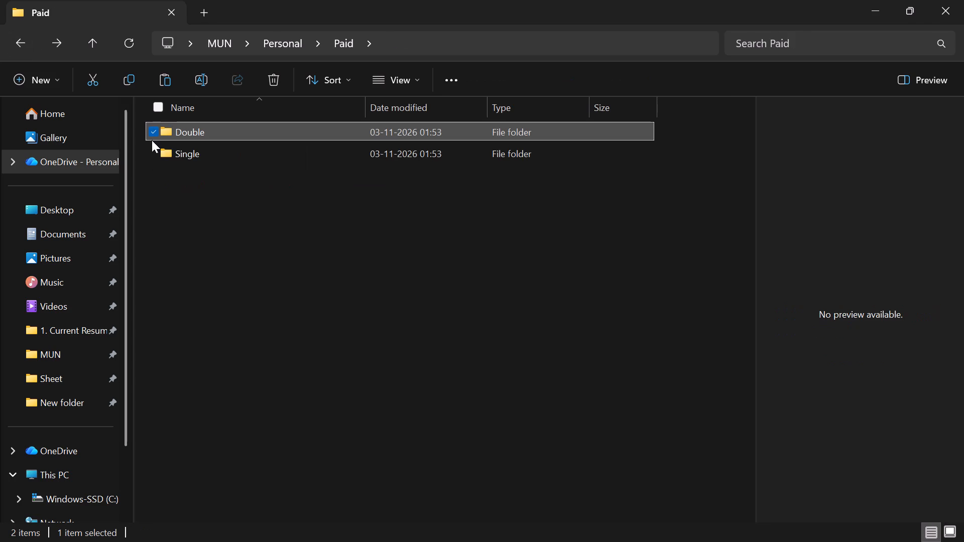
double_click(175, 157)
click(323, 241)
key(ctrl+v)
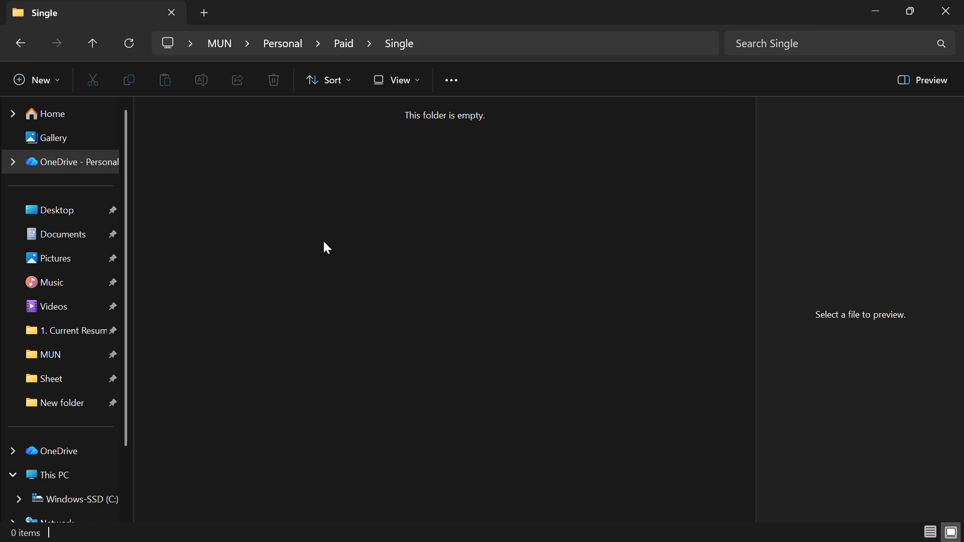
click(963, 2)
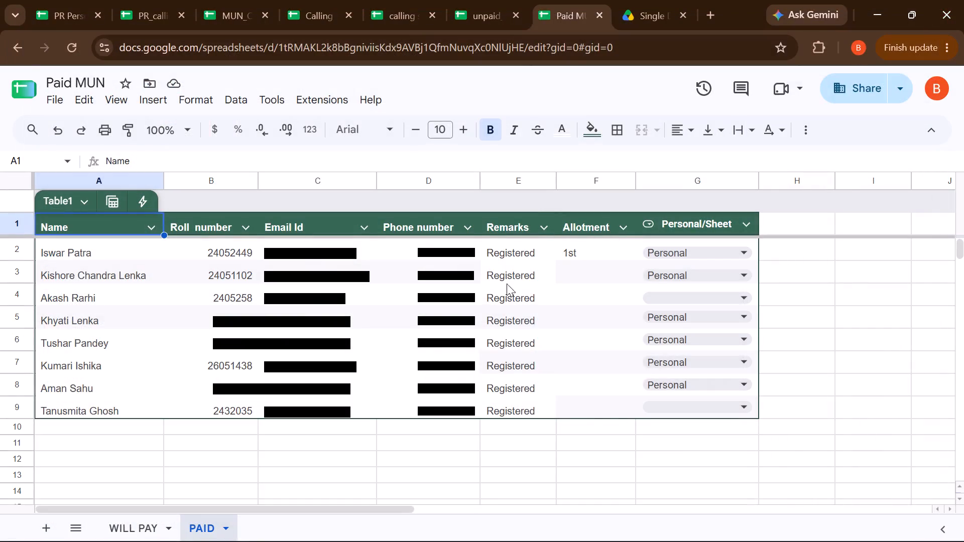
click(648, 0)
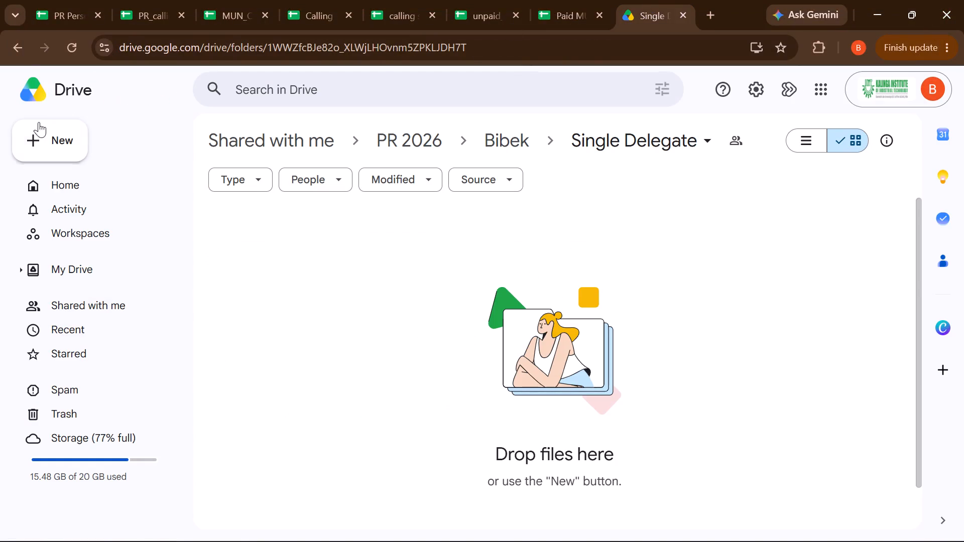
click(39, 122)
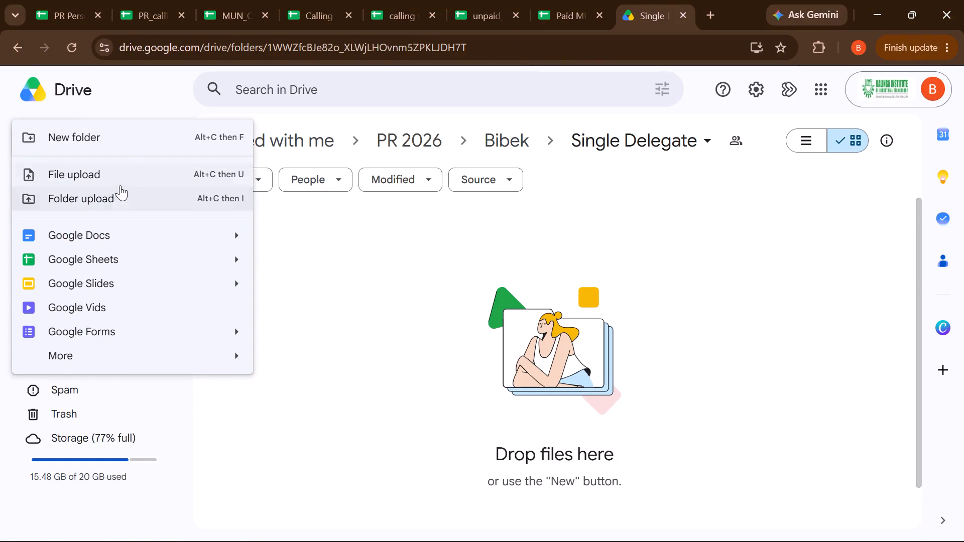
click(123, 177)
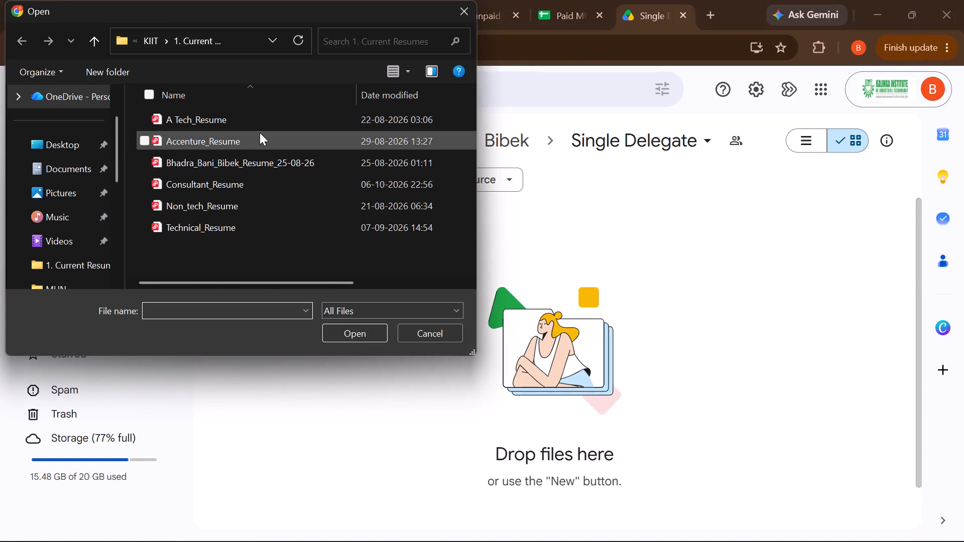
click(74, 144)
scroll(221, 251, down, 1)
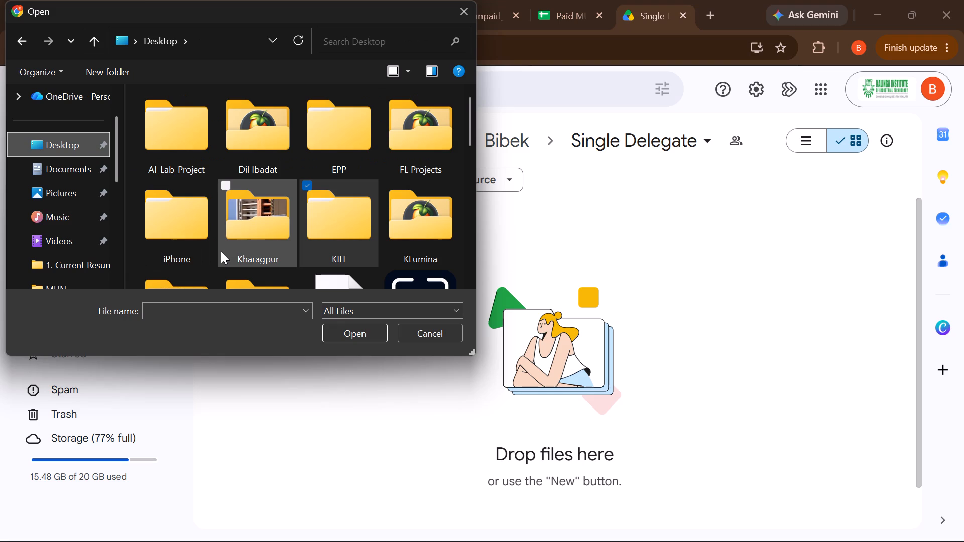
scroll(221, 251, down, 1)
double_click(194, 271)
double_click(200, 218)
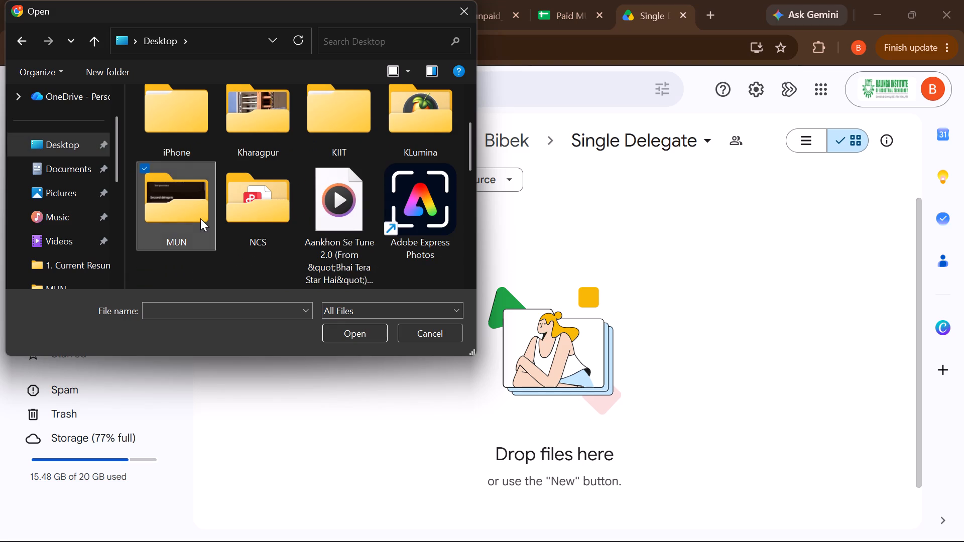
click(246, 136)
click(246, 136)
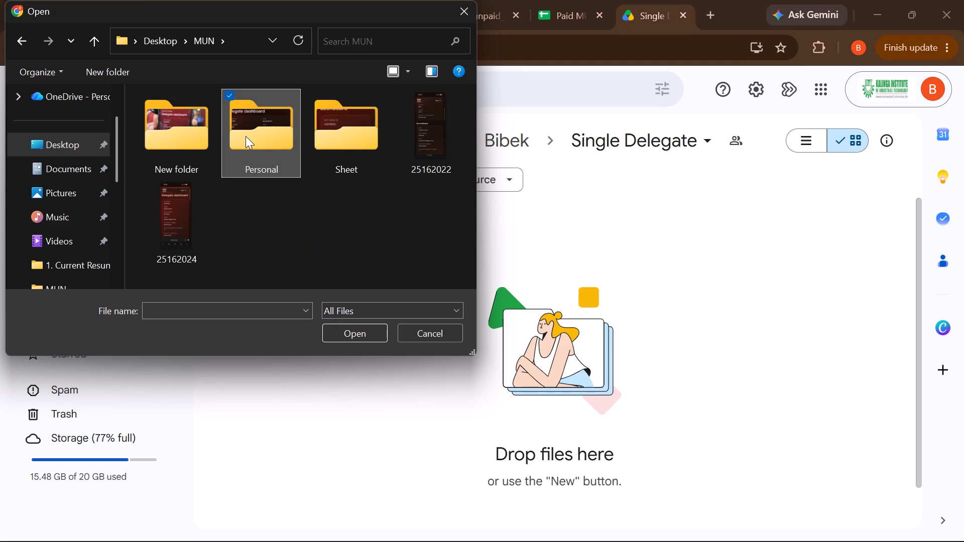
double_click(246, 136)
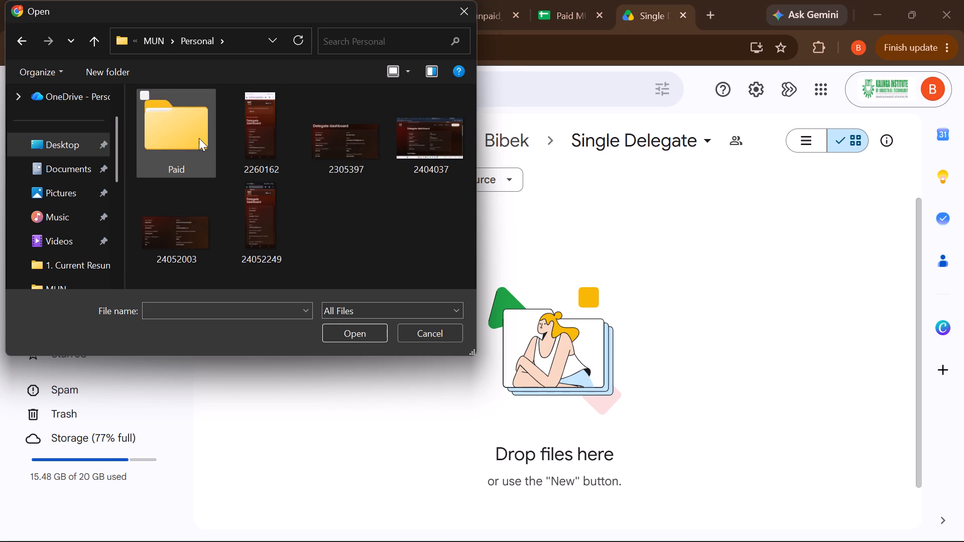
double_click(199, 138)
double_click(256, 134)
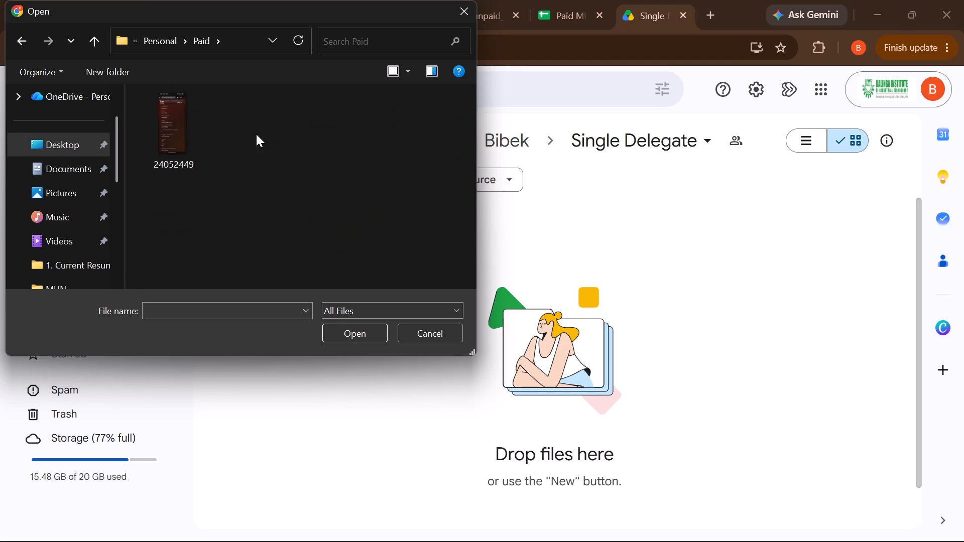
click(200, 164)
click(347, 335)
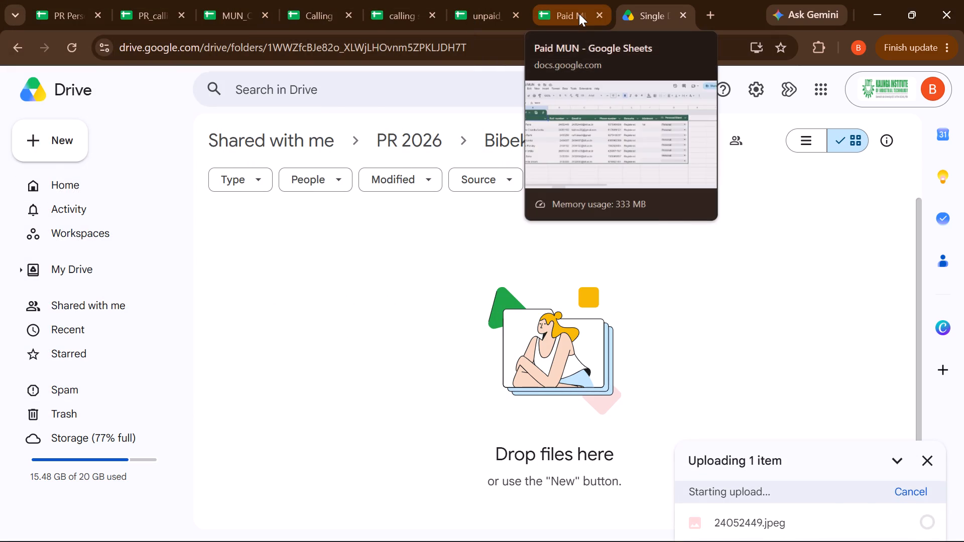
click(579, 14)
click(783, 247)
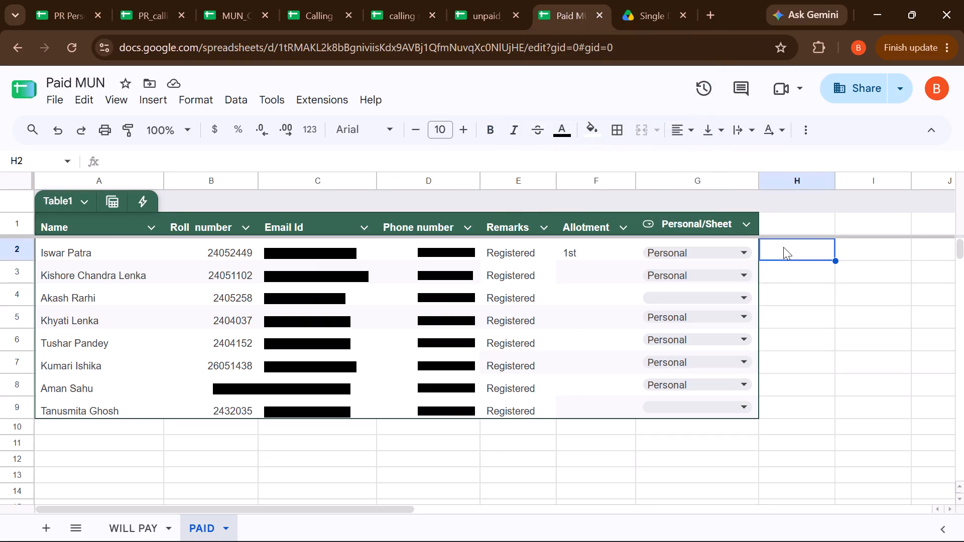
text(Uploaded)
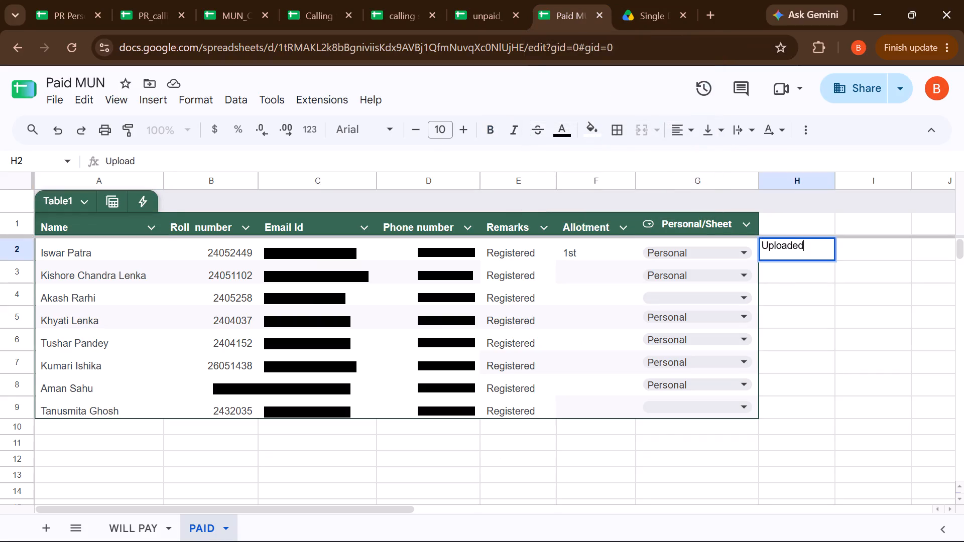
key(Return)
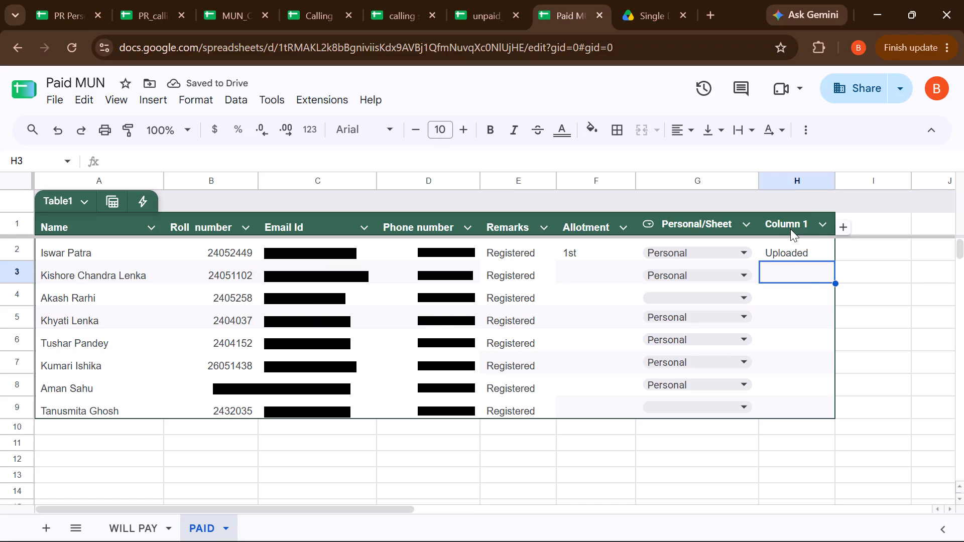
Name the new column H header "Remark" in the Paid MUN table.
key(Up)
key(Up)
key(Up)
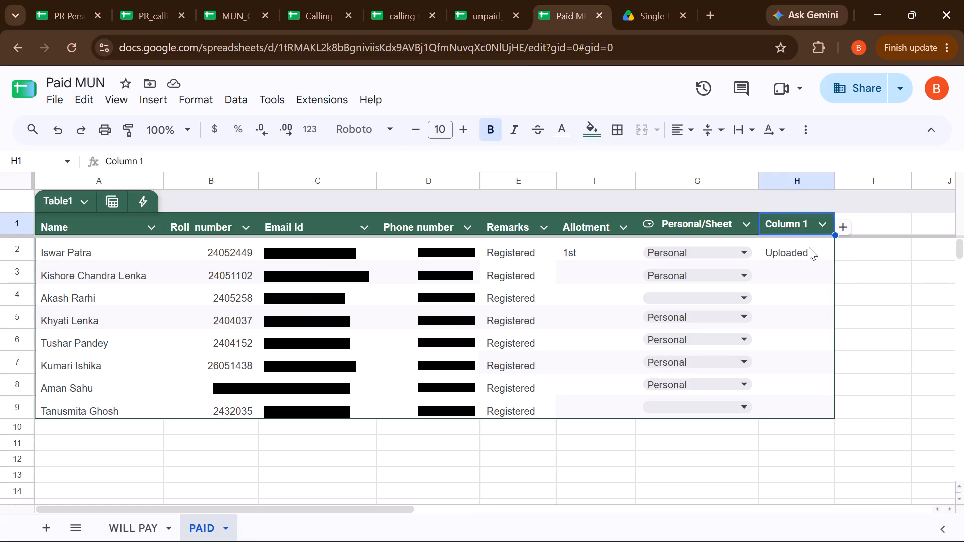
text(Remarl)
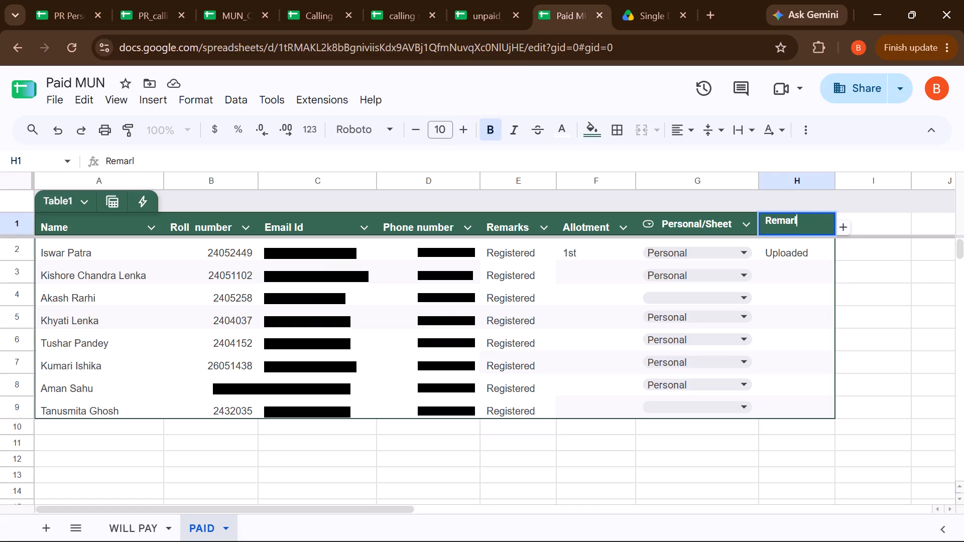
key(BackSpace)
key(k)
click(797, 278)
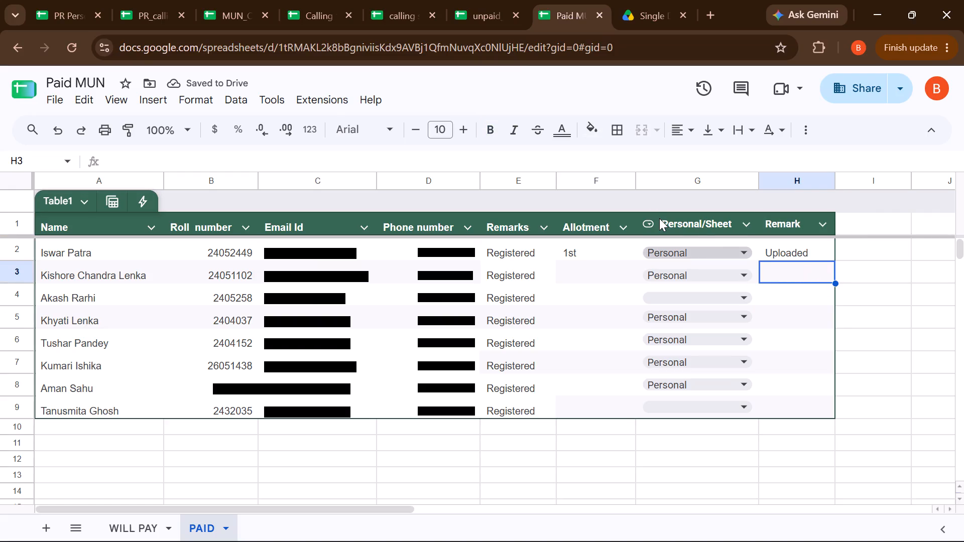
Upload 2405258 and 24051102 from the local Paid > Double folder into Bibek's Double Delegate folder in Drive.
click(639, 0)
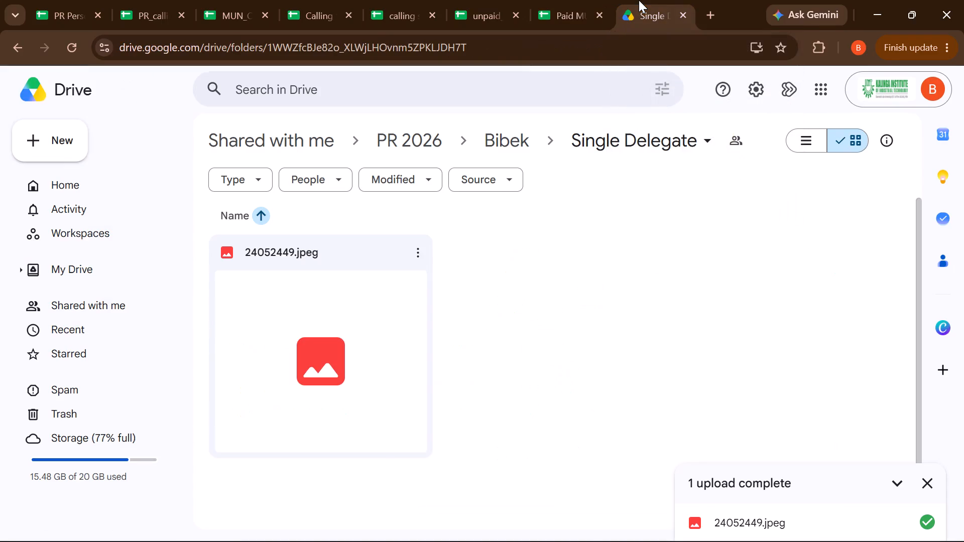
click(499, 138)
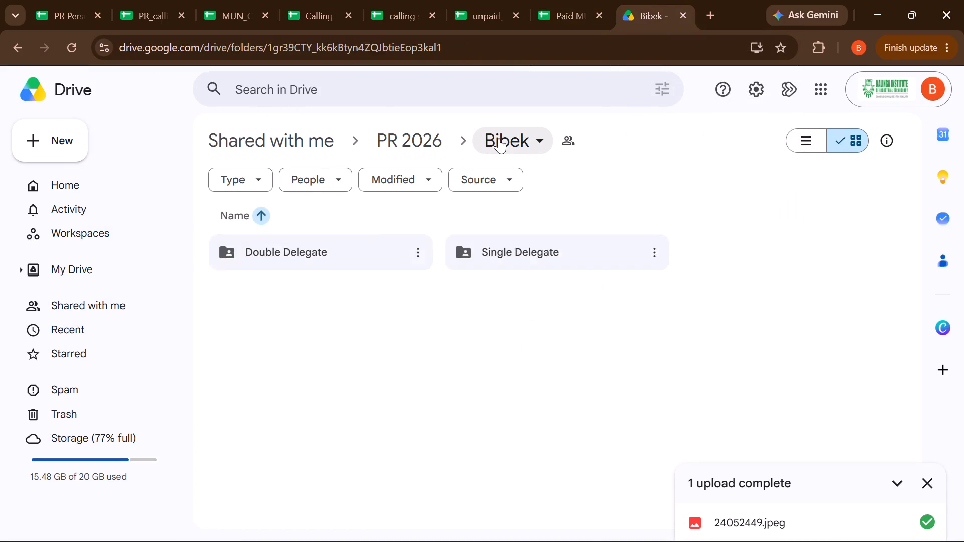
double_click(301, 258)
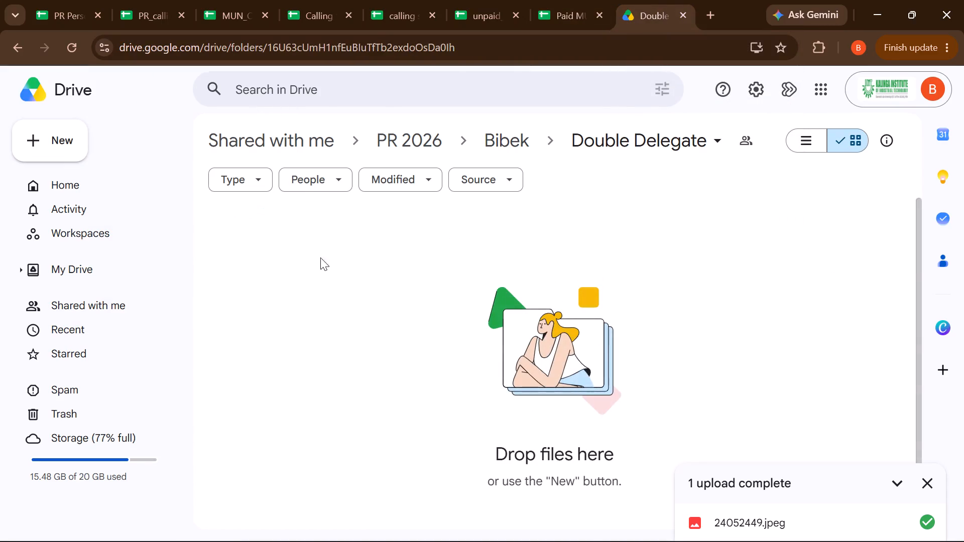
right_click(382, 269)
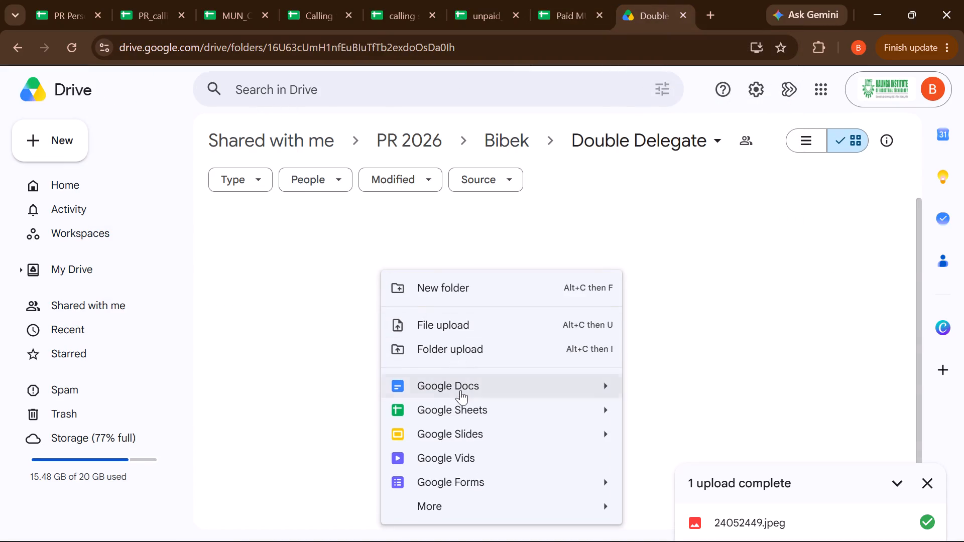
click(484, 320)
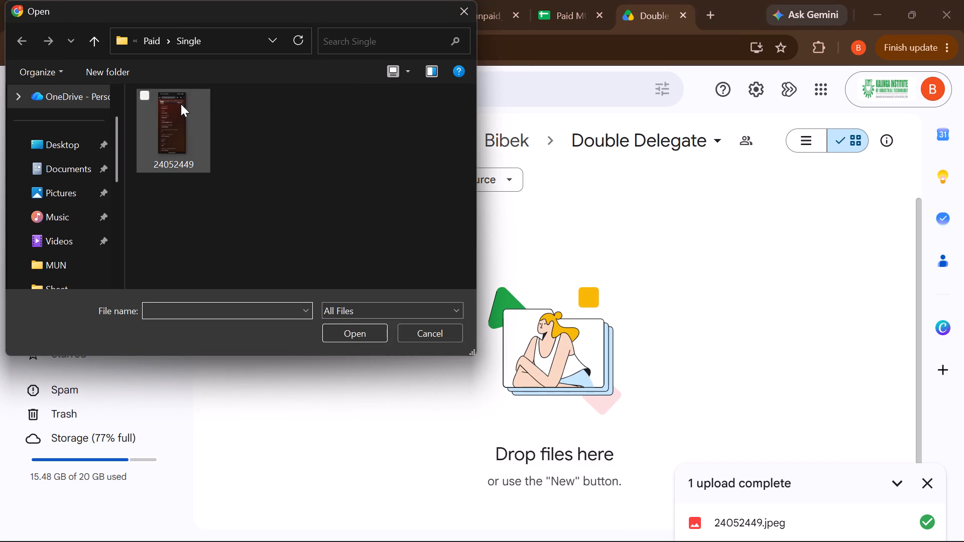
click(158, 35)
double_click(166, 142)
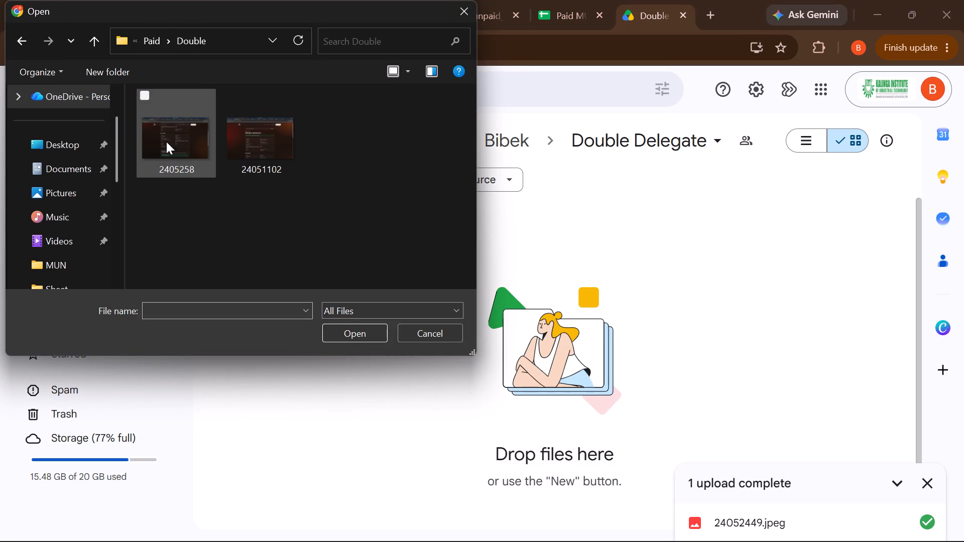
click(268, 160)
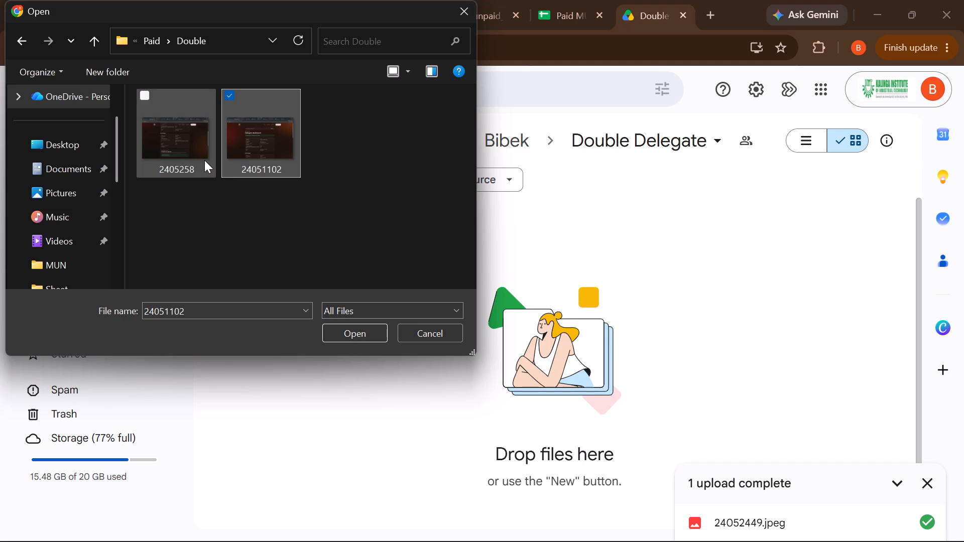
scroll(201, 159, left, 1)
shift+click(201, 159)
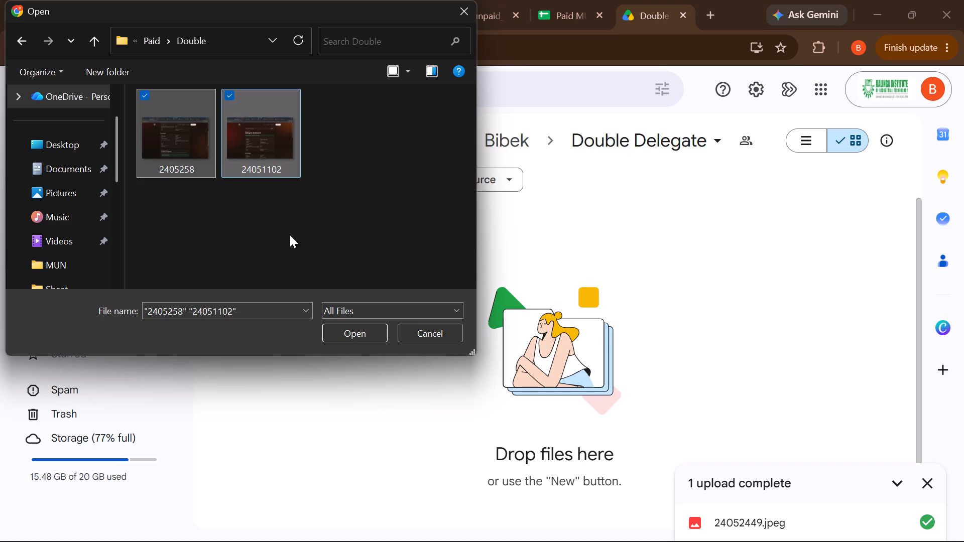
click(347, 333)
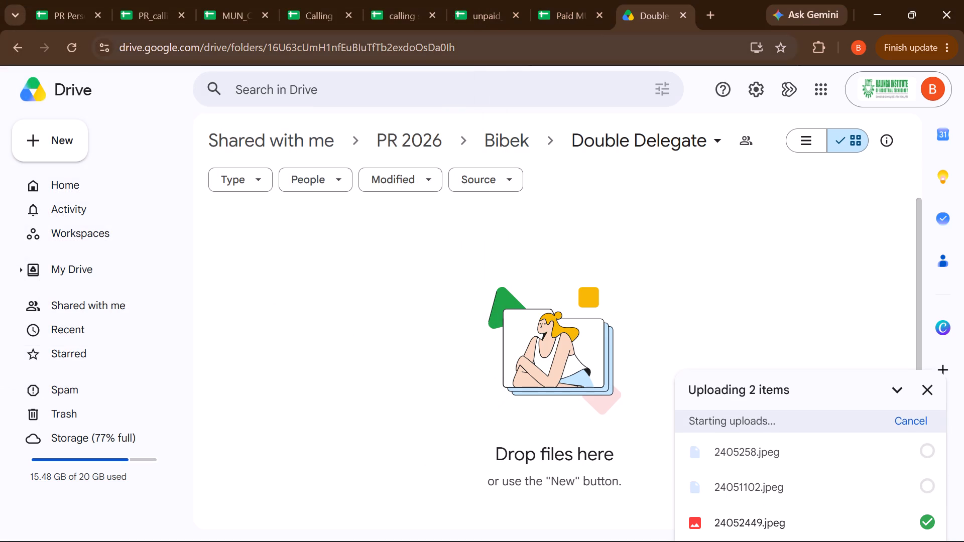
Fill "Uploaded" down the Remark column of the Paid MUN sheet from H2 through H4.
click(562, 0)
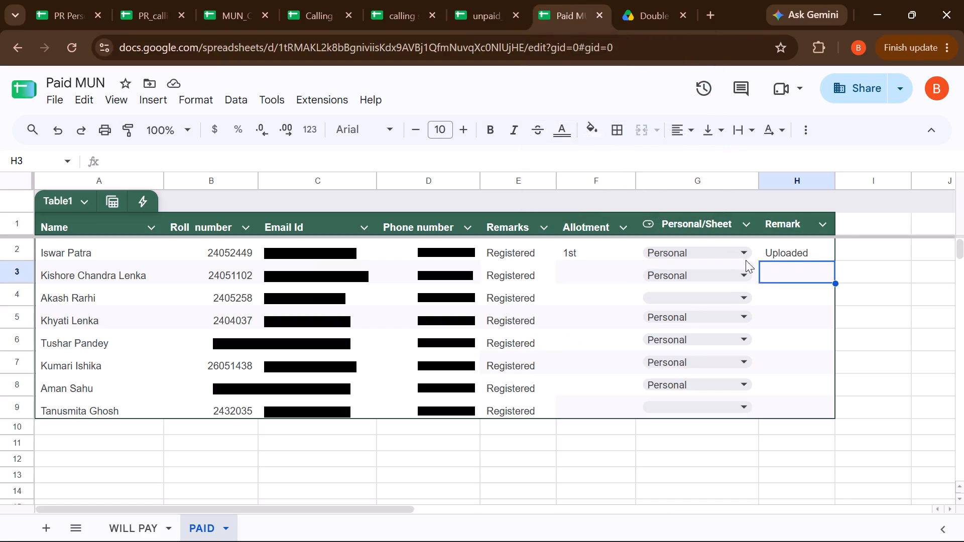
click(824, 251)
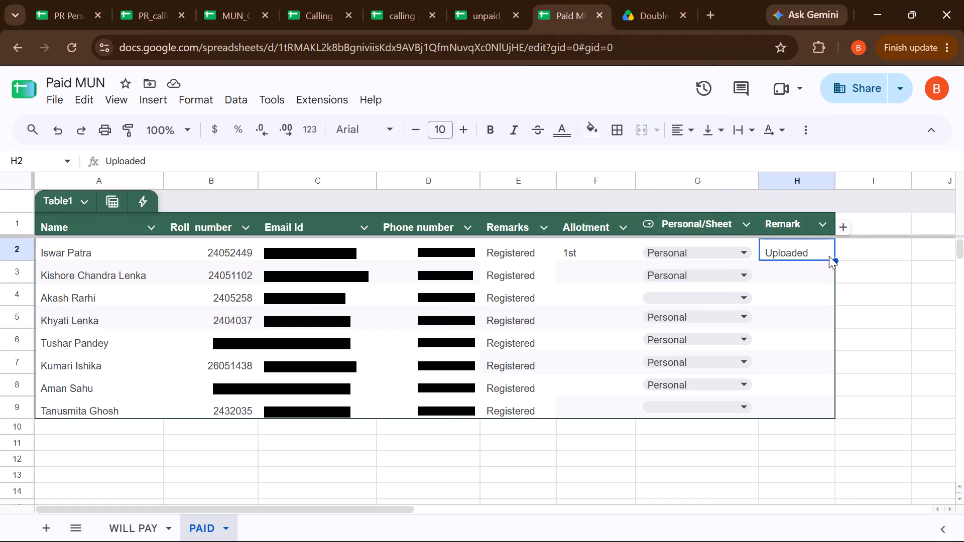
drag(834, 261, 831, 295)
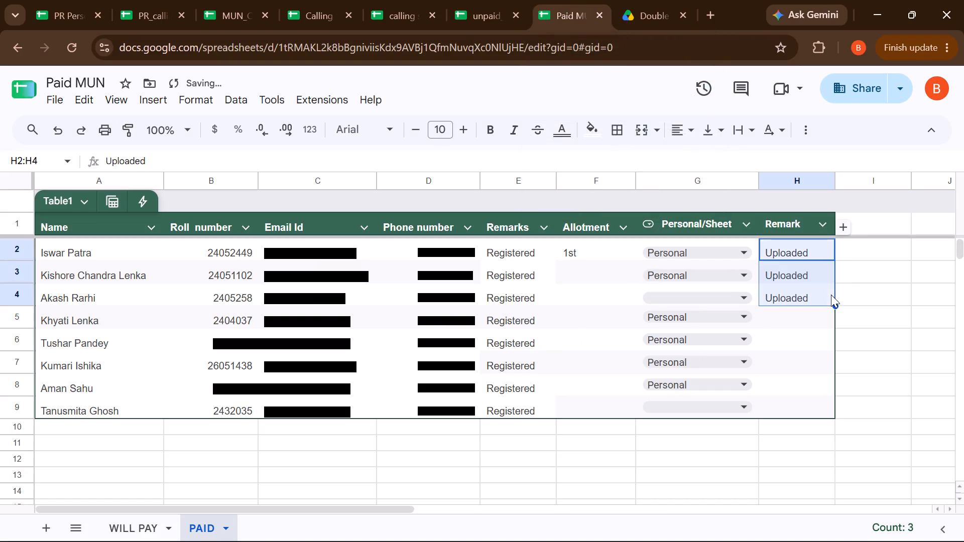
scroll(665, 0, down, 1)
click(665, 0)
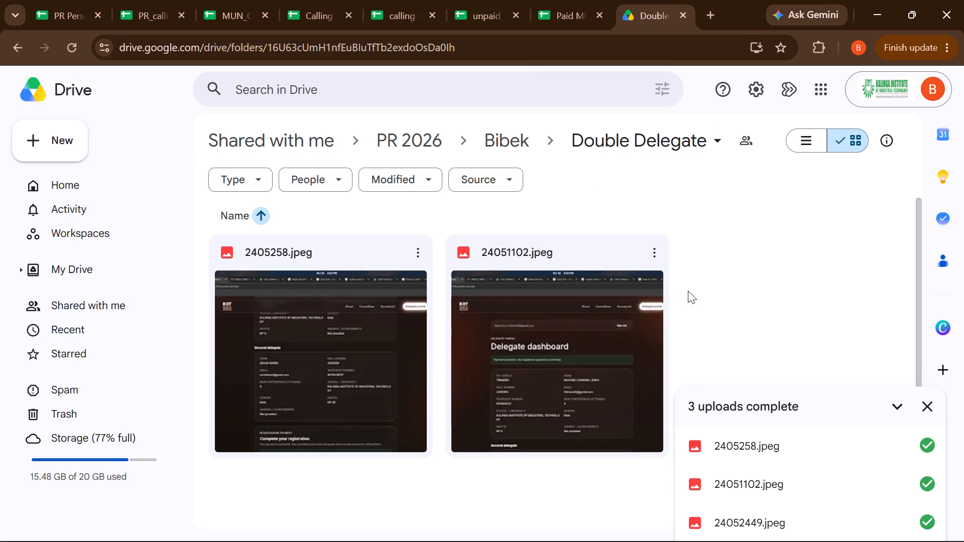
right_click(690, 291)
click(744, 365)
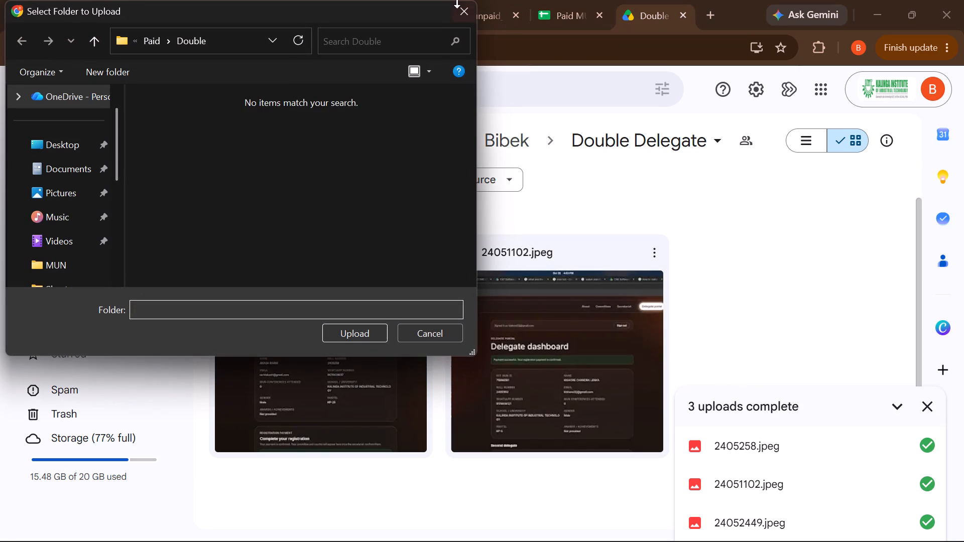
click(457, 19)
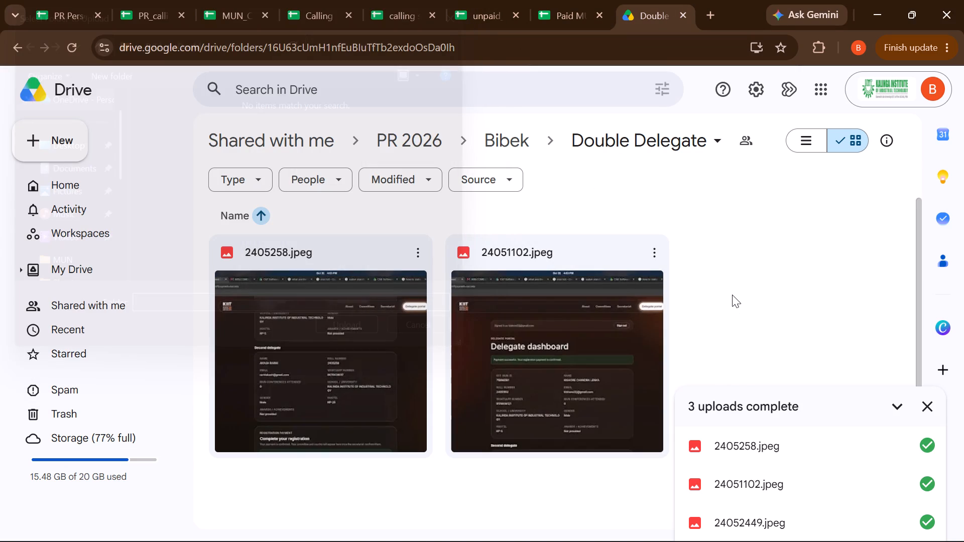
Create a new folder named 1 inside Bibek's Double Delegate folder.
right_click(732, 295)
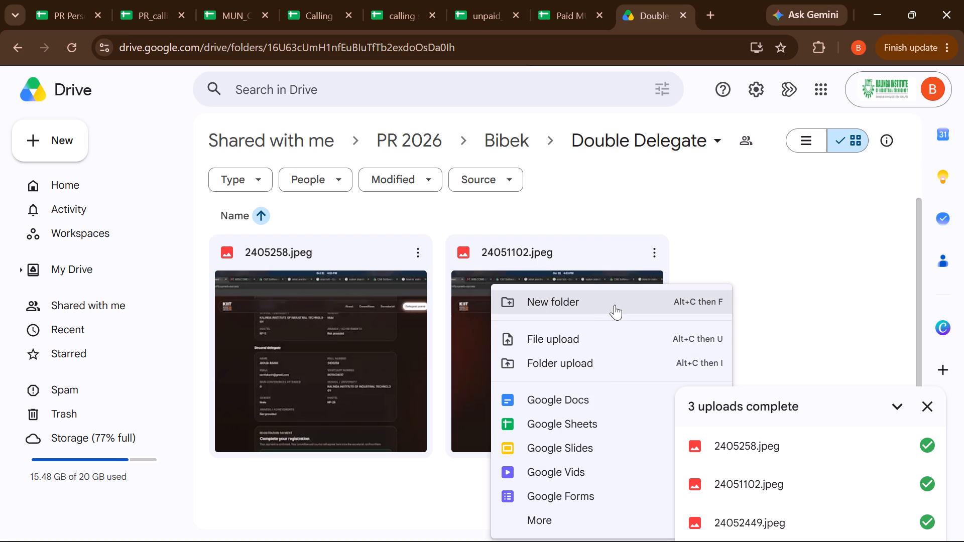
click(615, 305)
key(1)
key(Return)
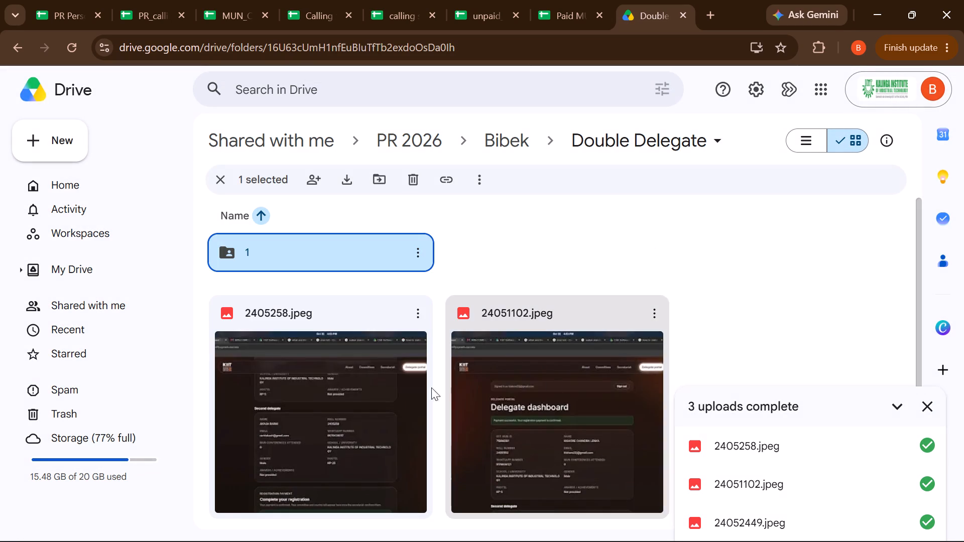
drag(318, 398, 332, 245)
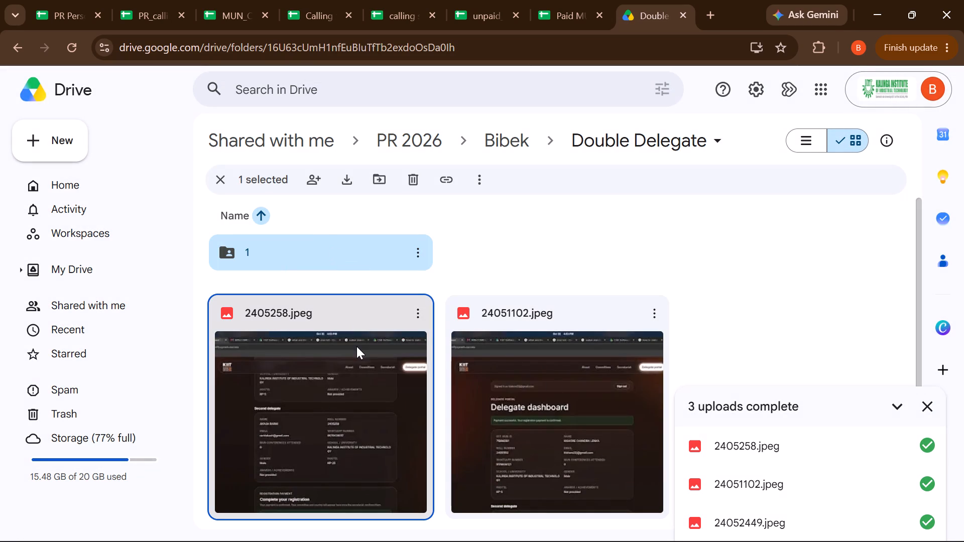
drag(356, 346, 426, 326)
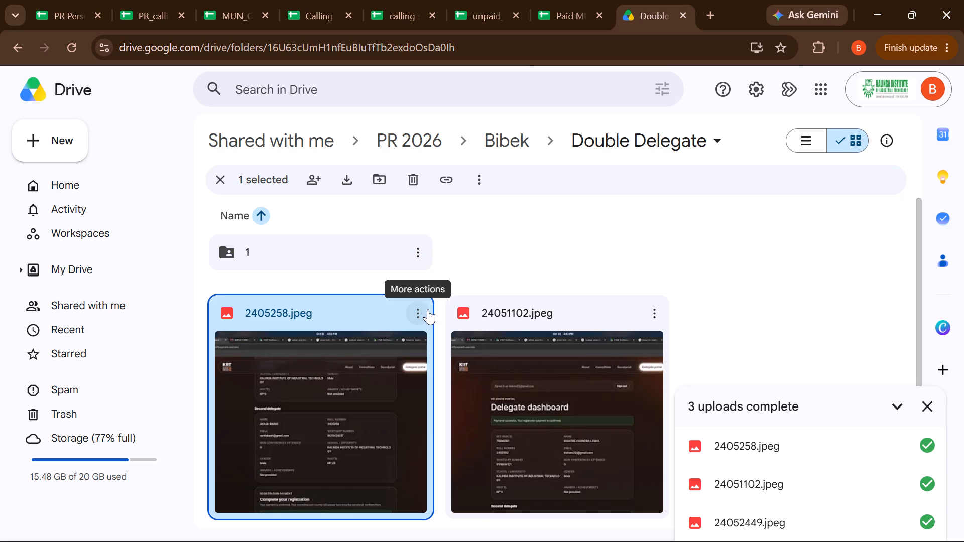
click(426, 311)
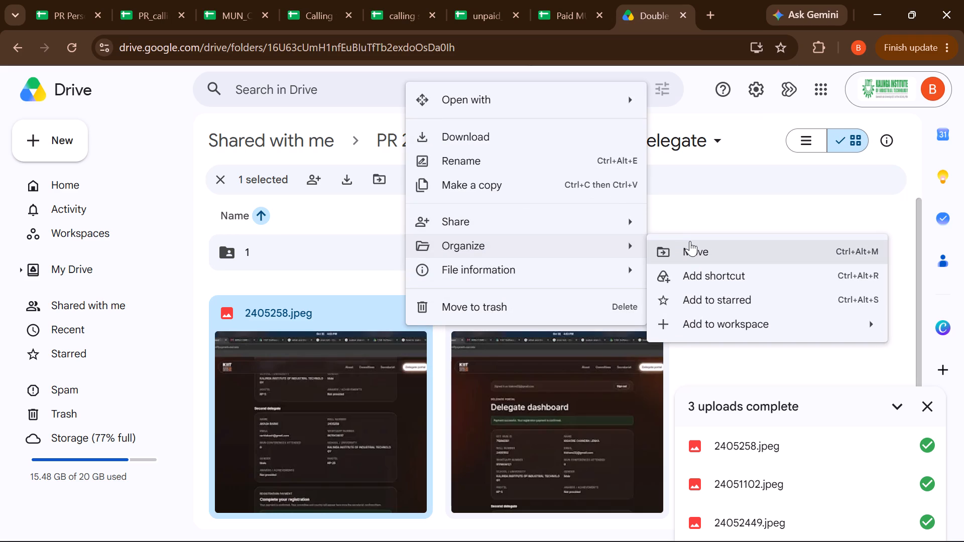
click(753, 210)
Move 2405258.jpeg and 24051102.jpeg together into folder 1, check that folder's contents, and return to Double Delegate.
click(539, 359)
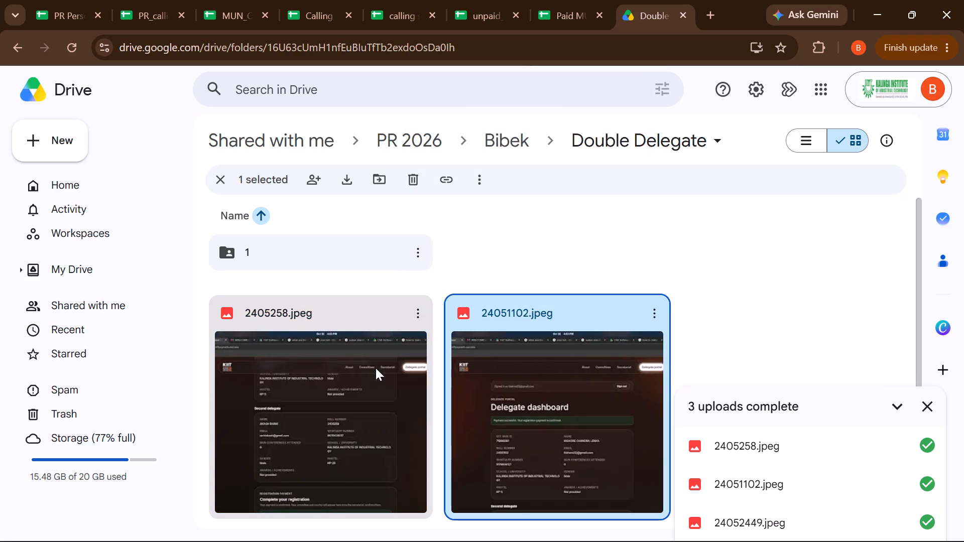
ctrl+click(376, 368)
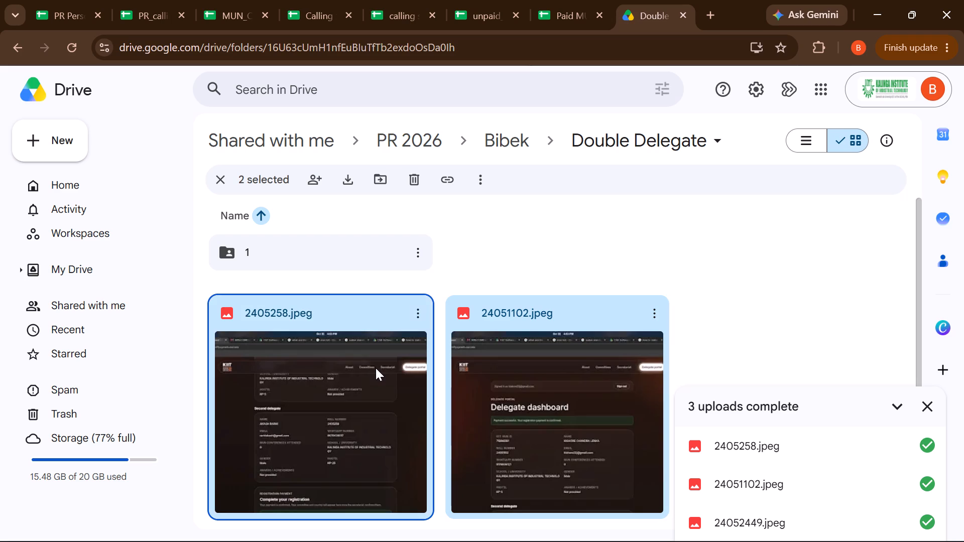
key(ctrl+alt+m)
click(484, 181)
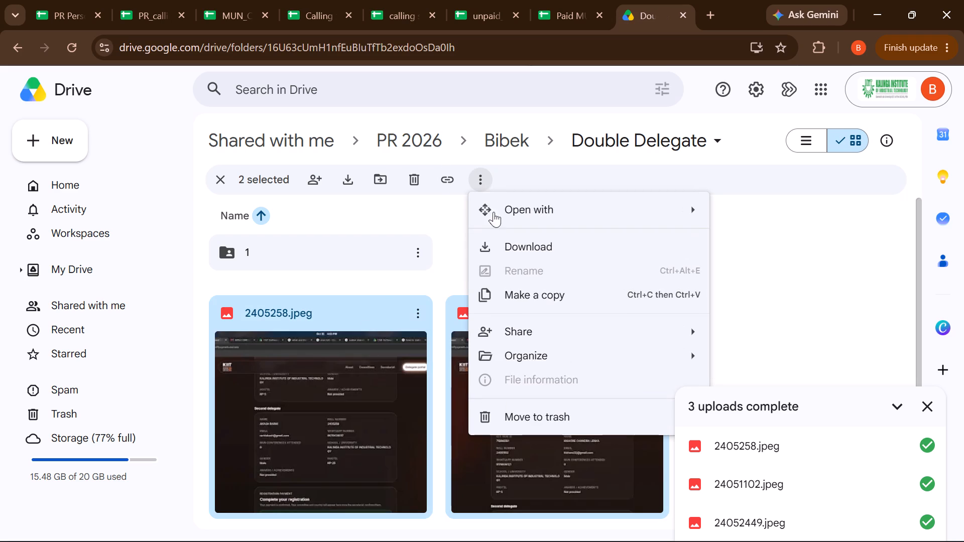
click(741, 357)
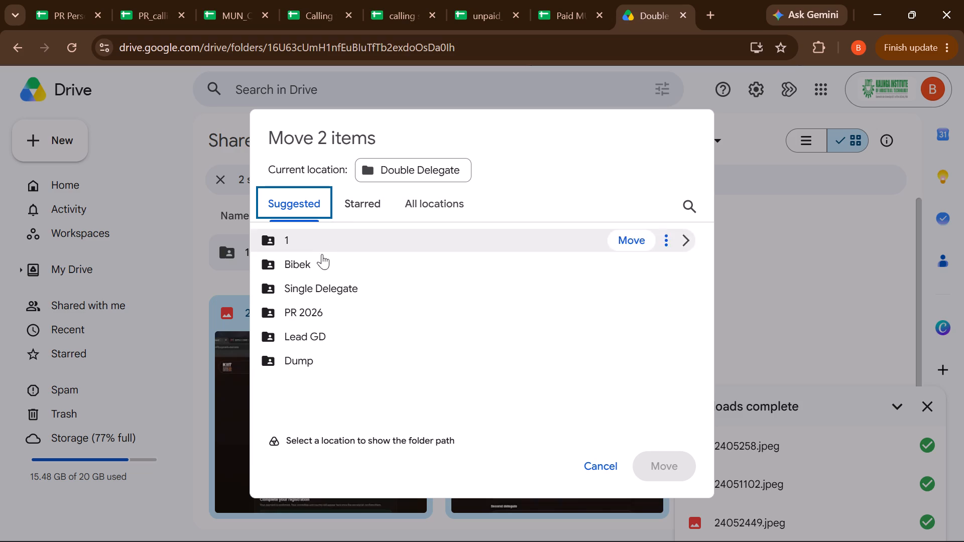
scroll(408, 276, up, 1)
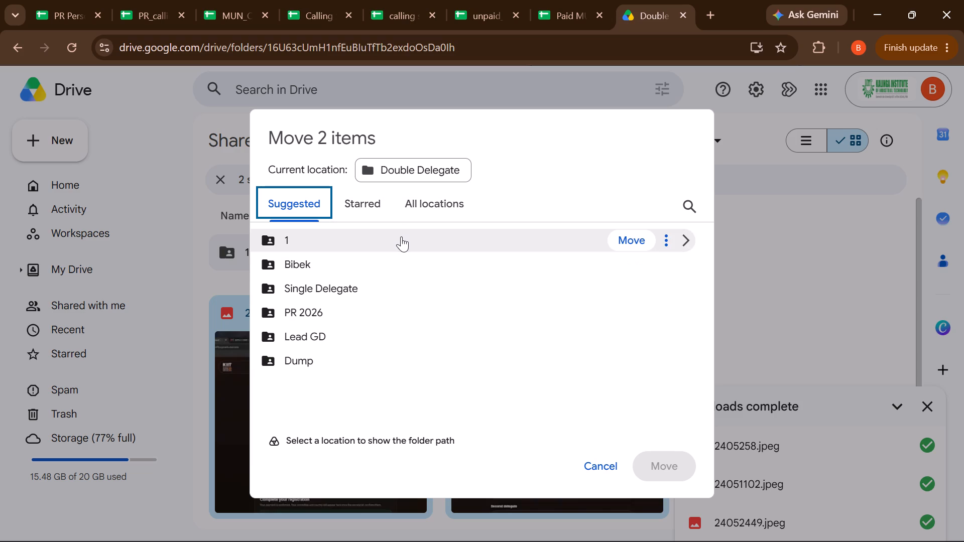
double_click(401, 236)
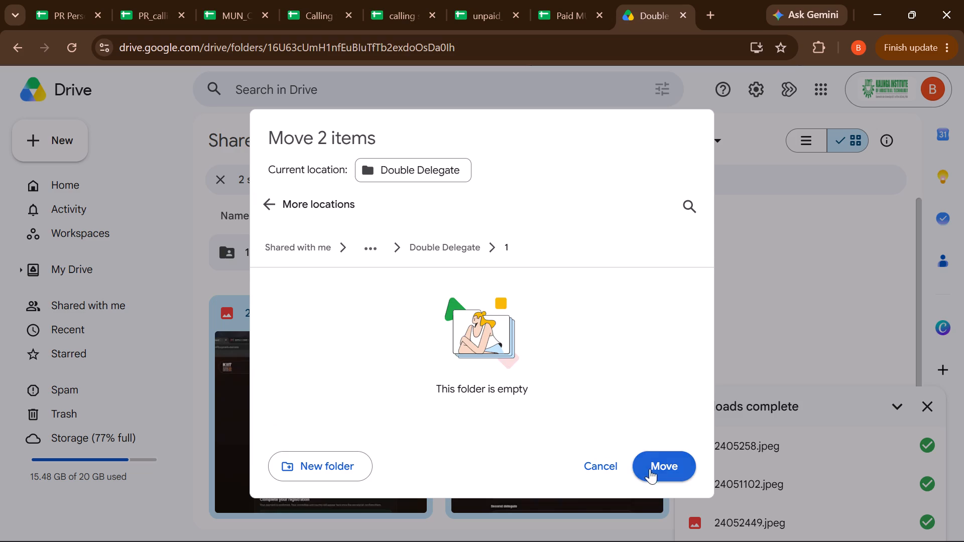
click(657, 467)
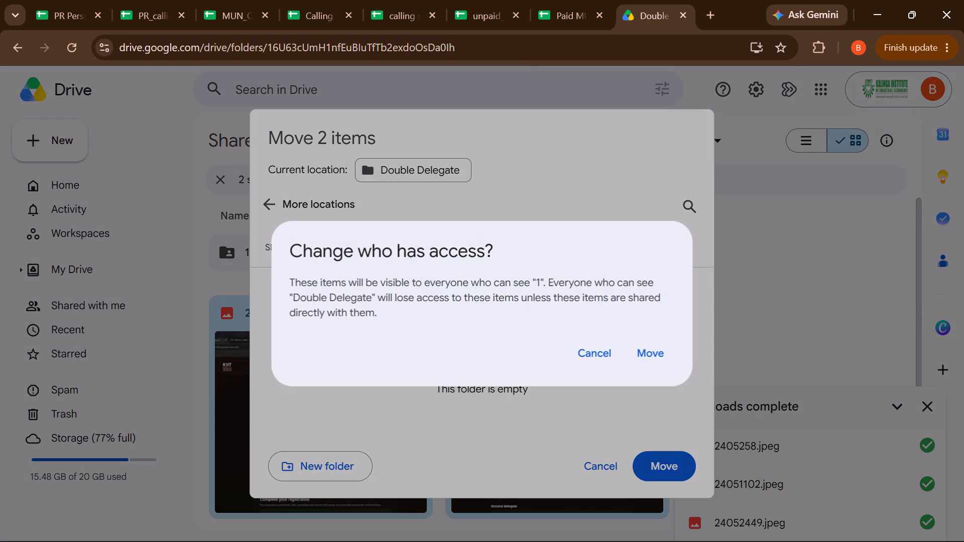
click(666, 357)
double_click(298, 247)
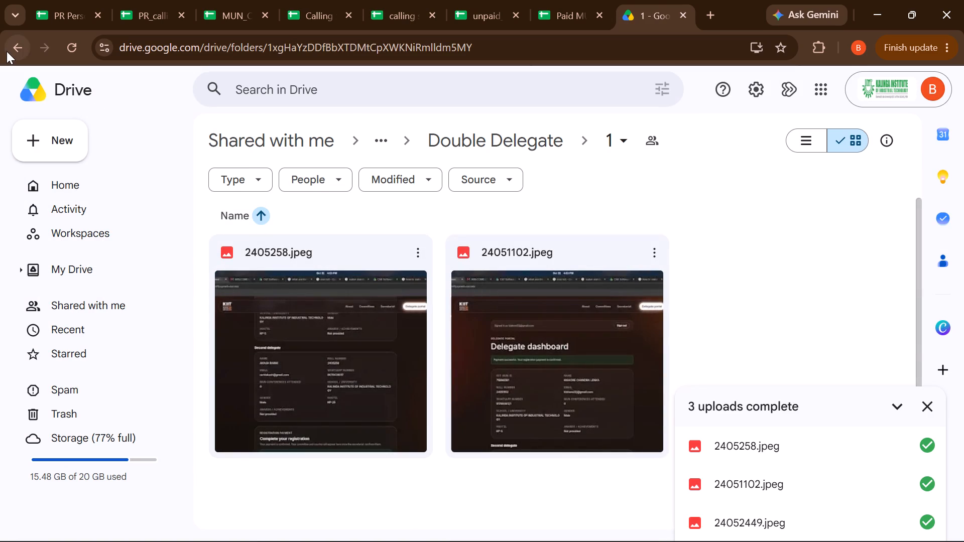
click(8, 51)
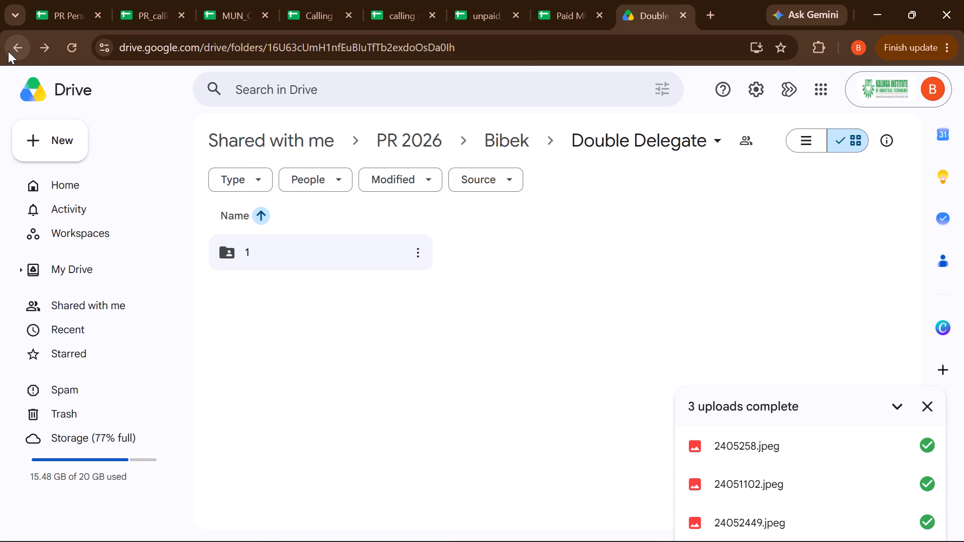
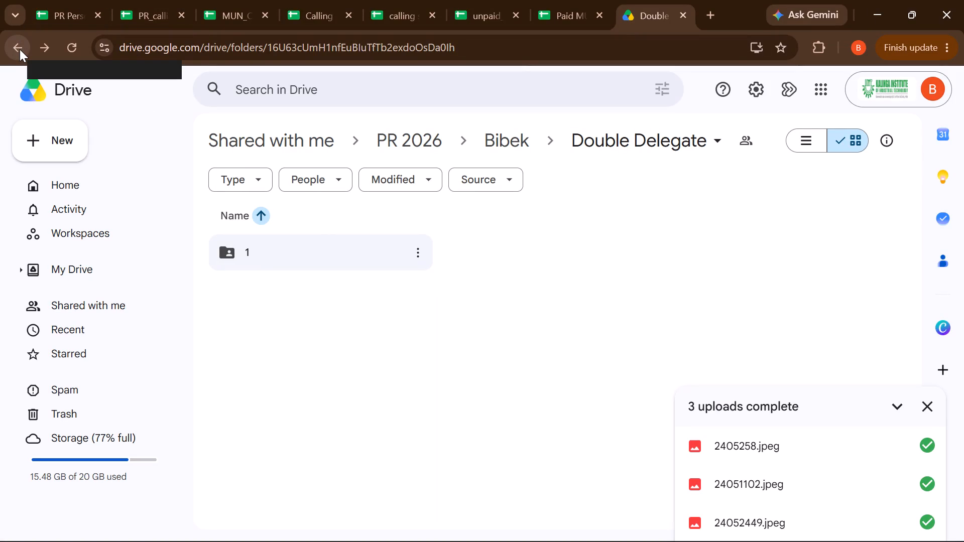
Return to the Paid MUN spreadsheet to check the Remark column of the PAID registrants.
click(561, 3)
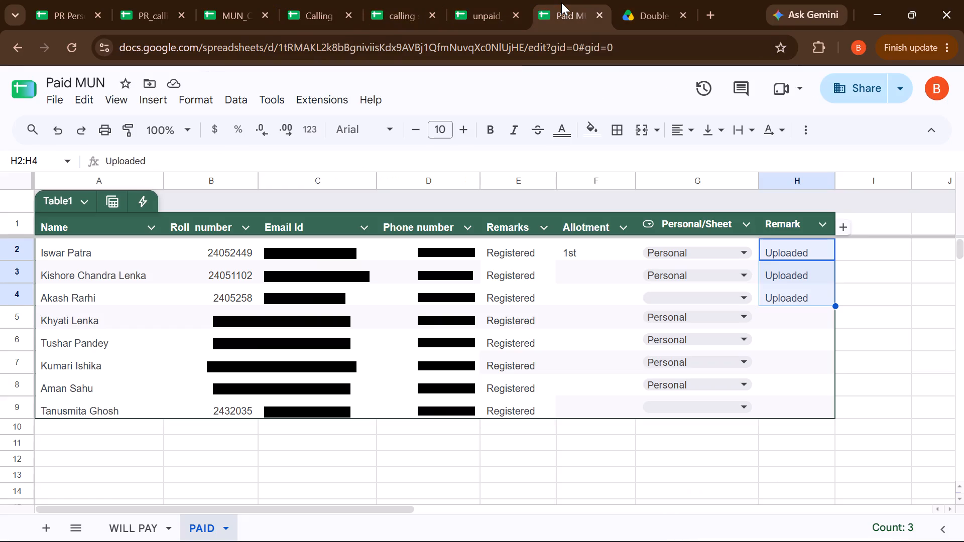
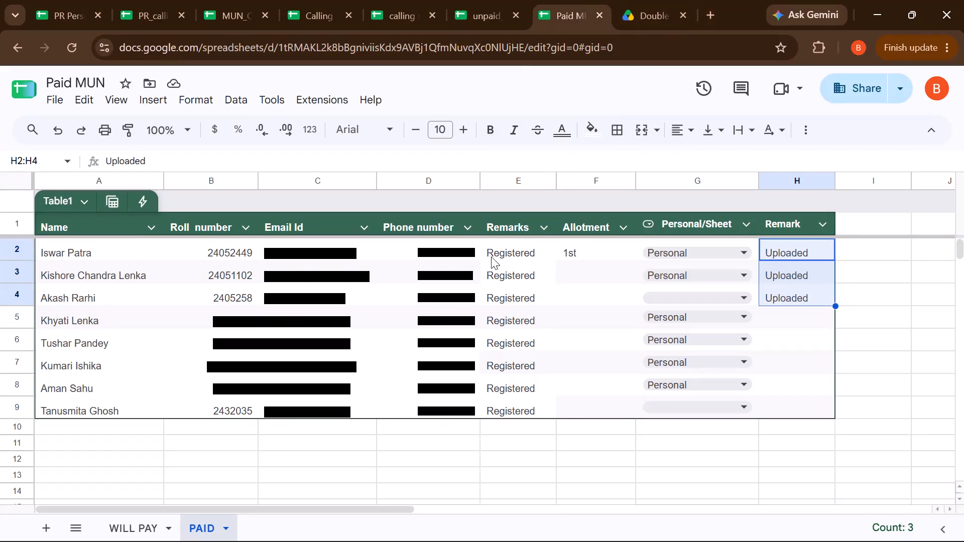
Clear the Personal/Sheet value in cell G6 of the PAID sheet, leaving that row's choice blank.
click(783, 317)
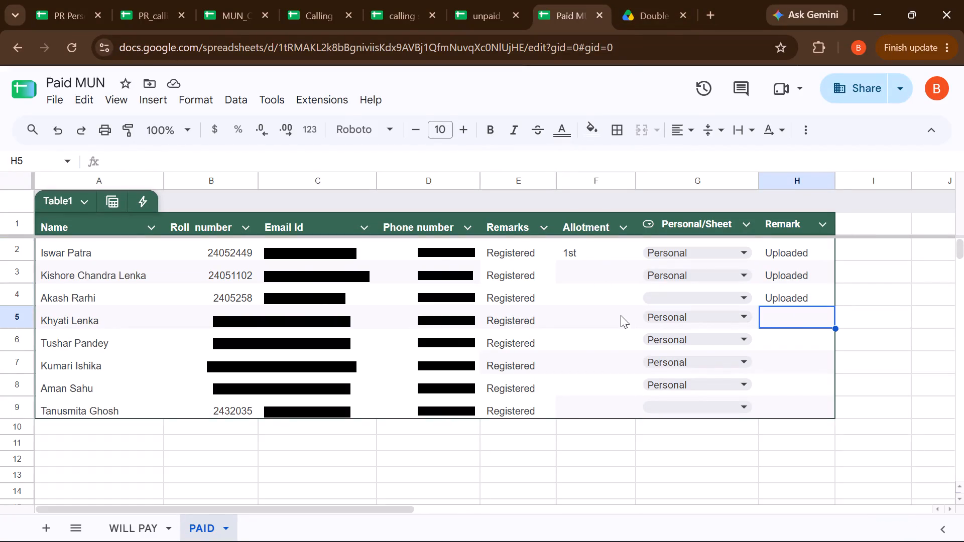
click(712, 336)
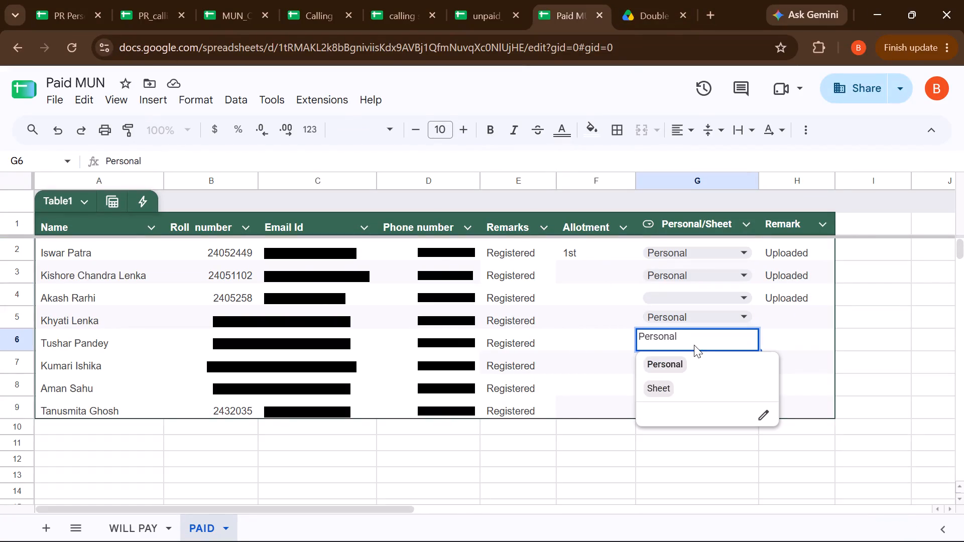
key(BackSpace)
key(BackSpace)
key(BackSpace)
key(BackSpace)
key(BackSpace)
key(BackSpace)
key(BackSpace)
key(BackSpace)
key(BackSpace)
key(BackSpace)
key(BackSpace)
key(BackSpace)
key(BackSpace)
key(BackSpace)
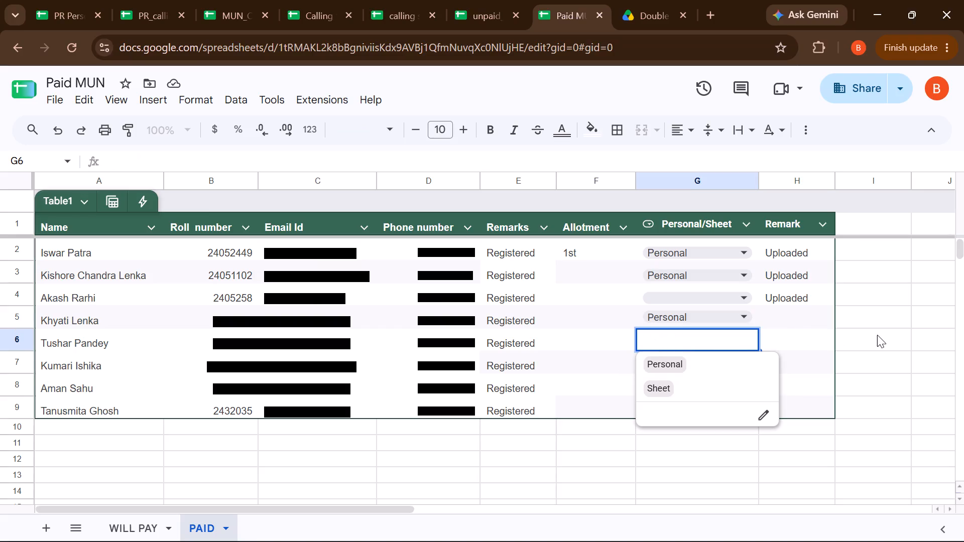
click(877, 335)
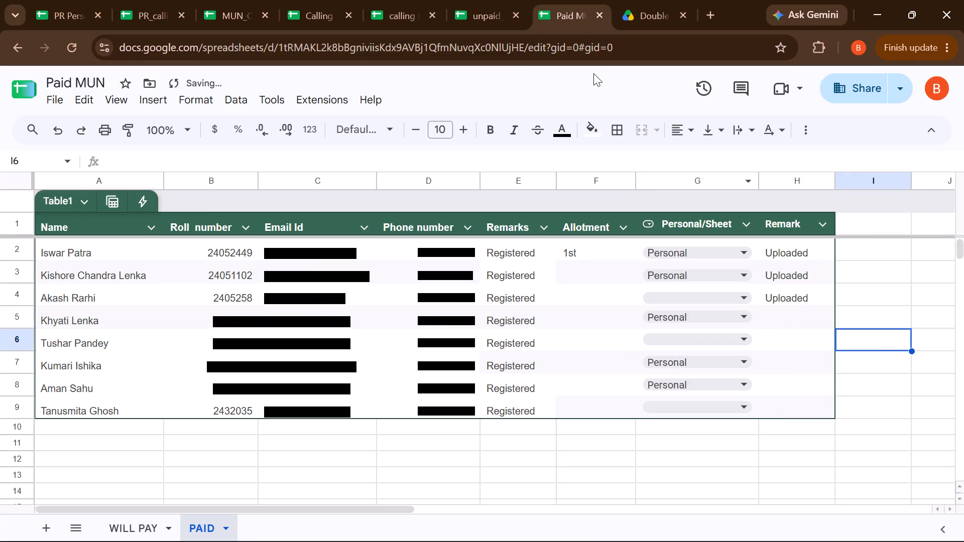
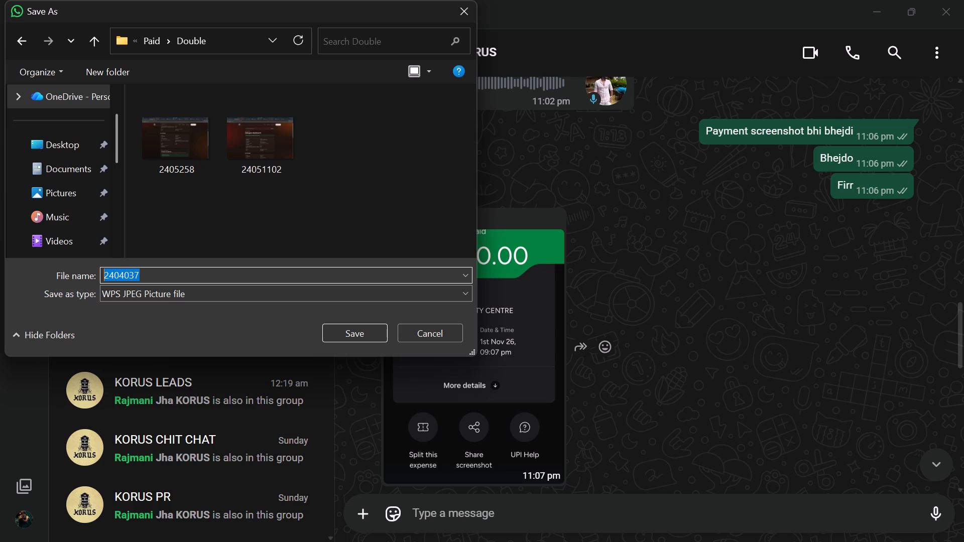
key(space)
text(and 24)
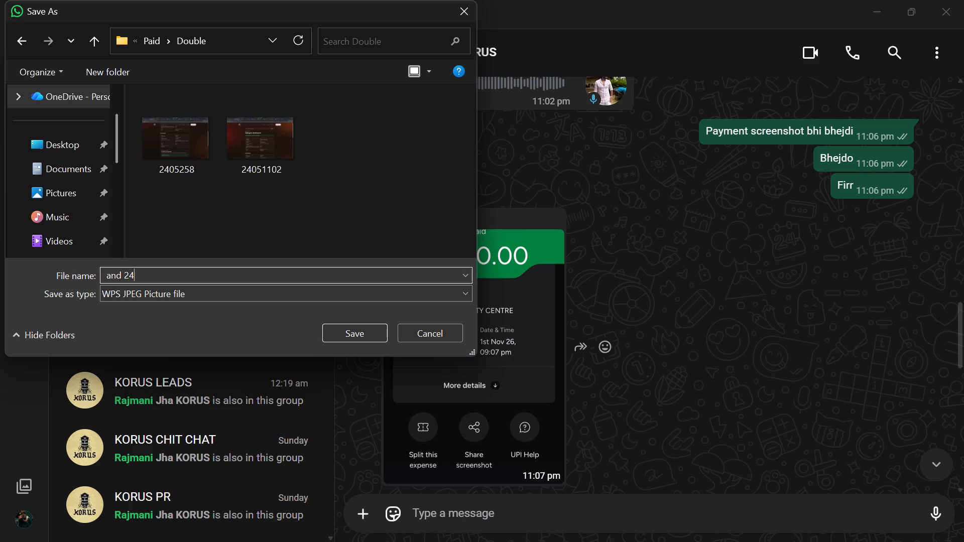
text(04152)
Add the first double delegate's roll number before "and" in the payment screenshot's file name, and copy the complete file name.
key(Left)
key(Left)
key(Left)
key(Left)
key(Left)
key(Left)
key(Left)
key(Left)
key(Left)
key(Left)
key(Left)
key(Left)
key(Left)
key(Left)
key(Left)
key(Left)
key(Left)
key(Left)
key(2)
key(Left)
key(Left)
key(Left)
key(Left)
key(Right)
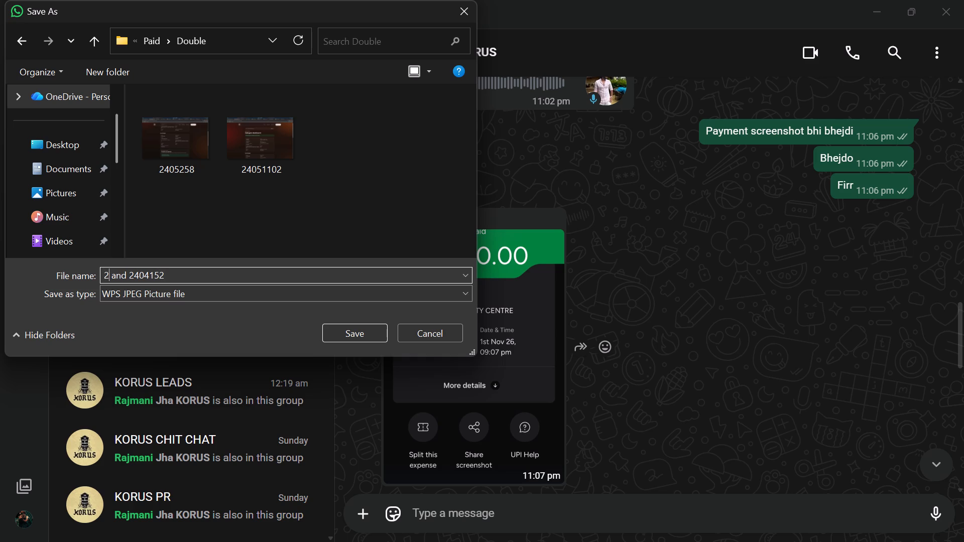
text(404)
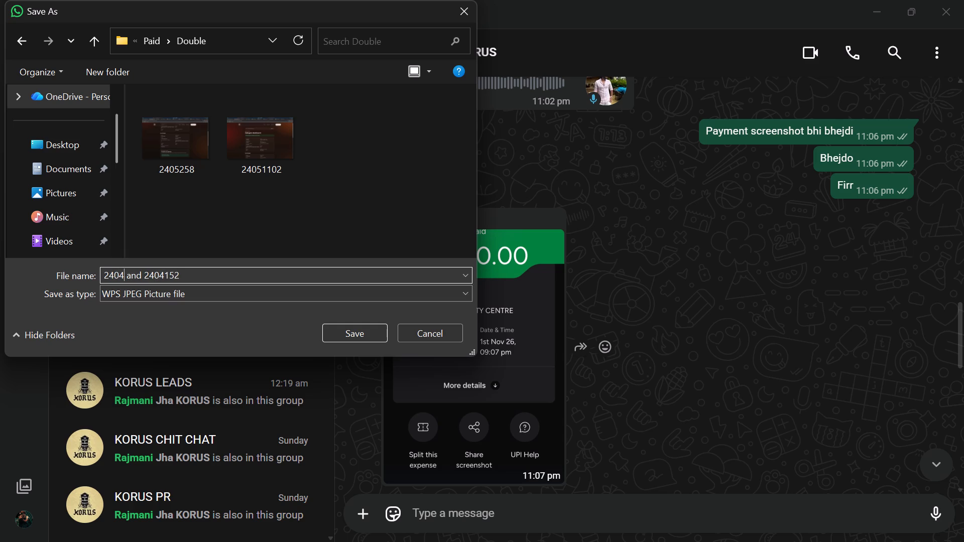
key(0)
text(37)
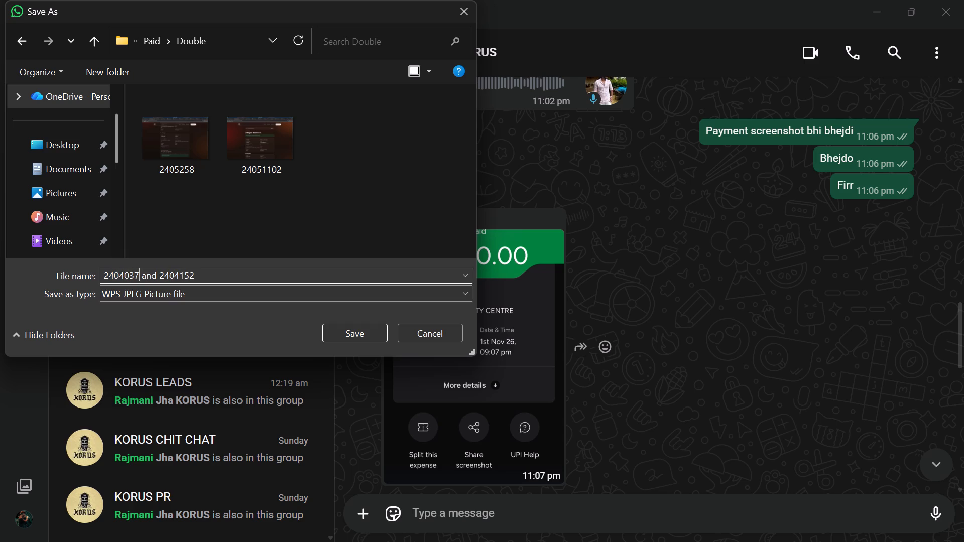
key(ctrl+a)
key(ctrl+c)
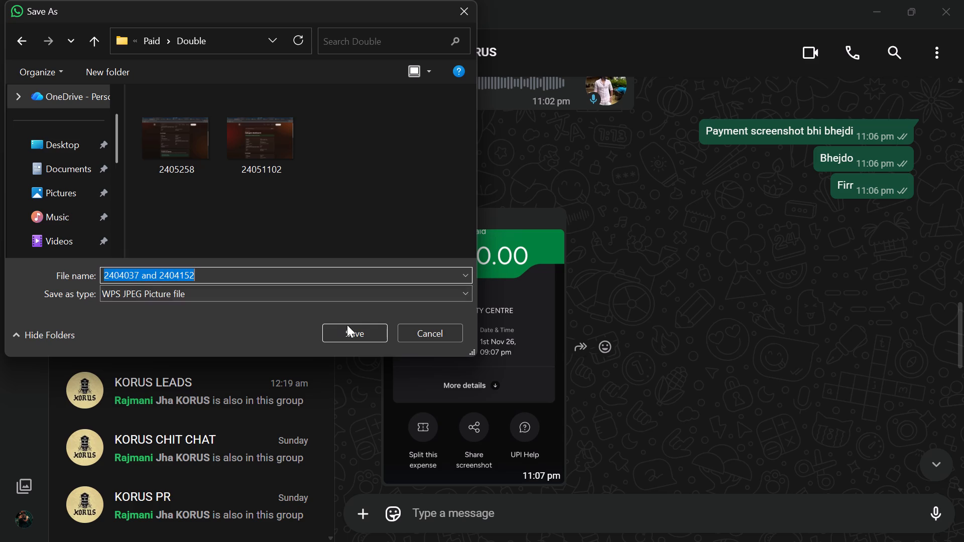
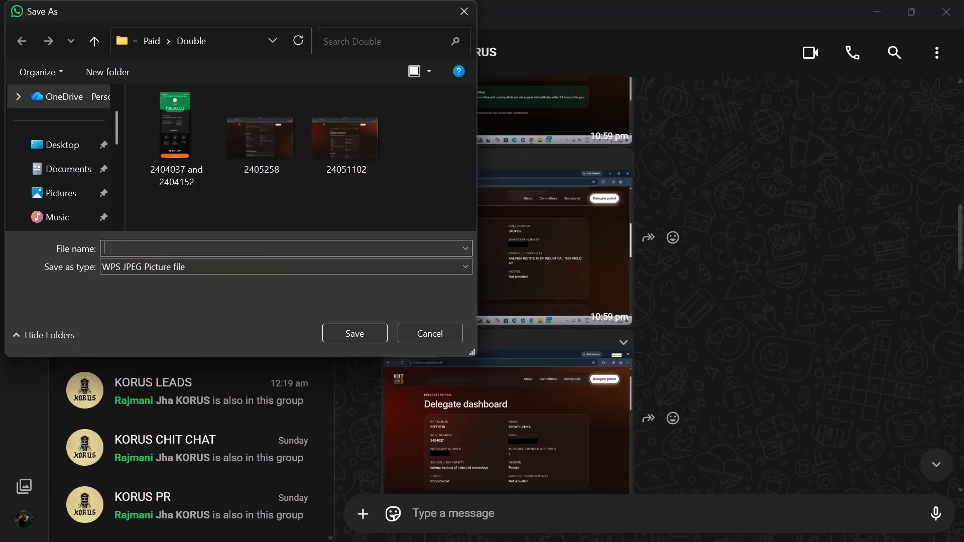
Reuse the copied payment screenshot name for this delegate screenshot in the Double folder, keeping only the second double delegate's roll number.
key(ctrl+v)
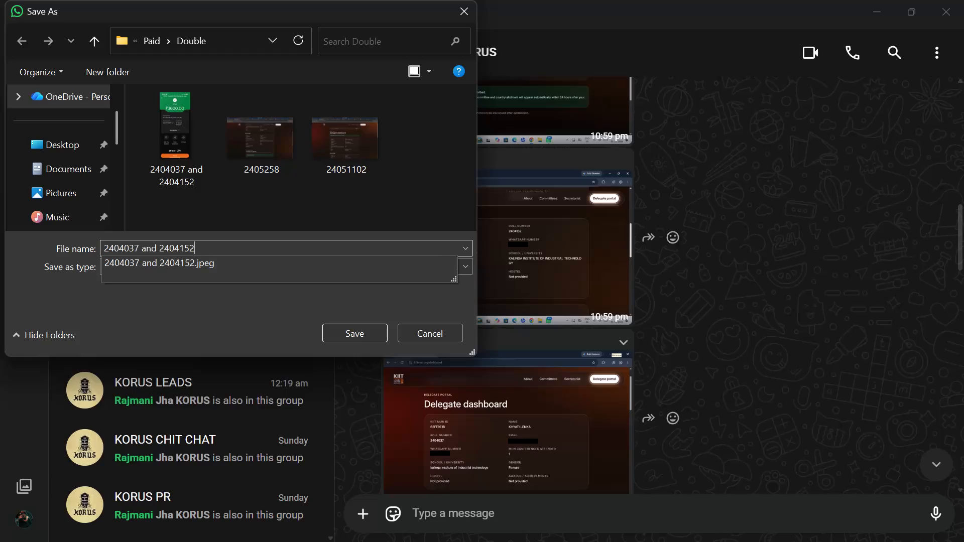
key(Left)
key(Left)
key(Left)
key(Left)
key(Left)
key(Left)
key(Left)
key(Left)
key(Right)
key(BackSpace)
key(BackSpace)
key(BackSpace)
key(BackSpace)
key(BackSpace)
key(BackSpace)
key(BackSpace)
key(BackSpace)
key(BackSpace)
key(BackSpace)
key(BackSpace)
key(BackSpace)
key(BackSpace)
key(BackSpace)
key(BackSpace)
key(BackSpace)
key(BackSpace)
key(BackSpace)
key(BackSpace)
key(BackSpace)
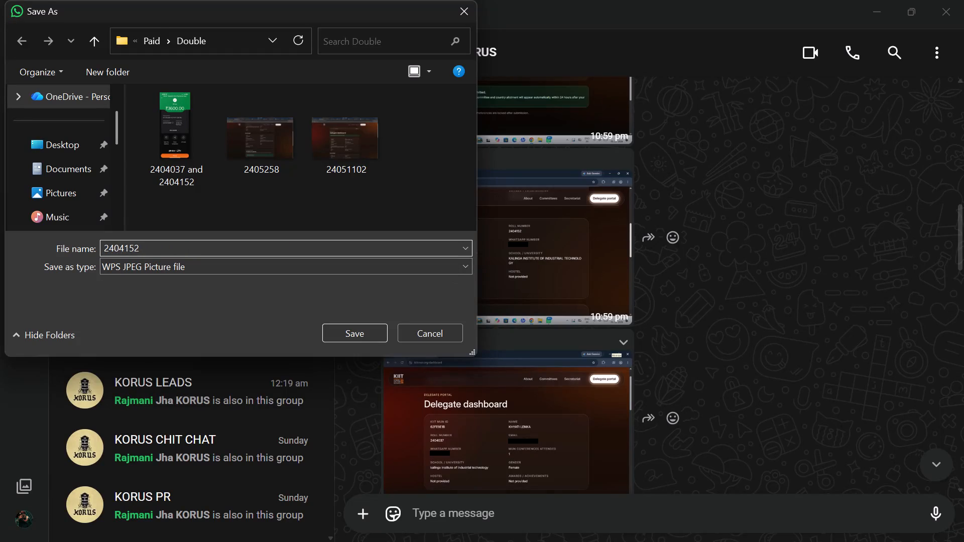
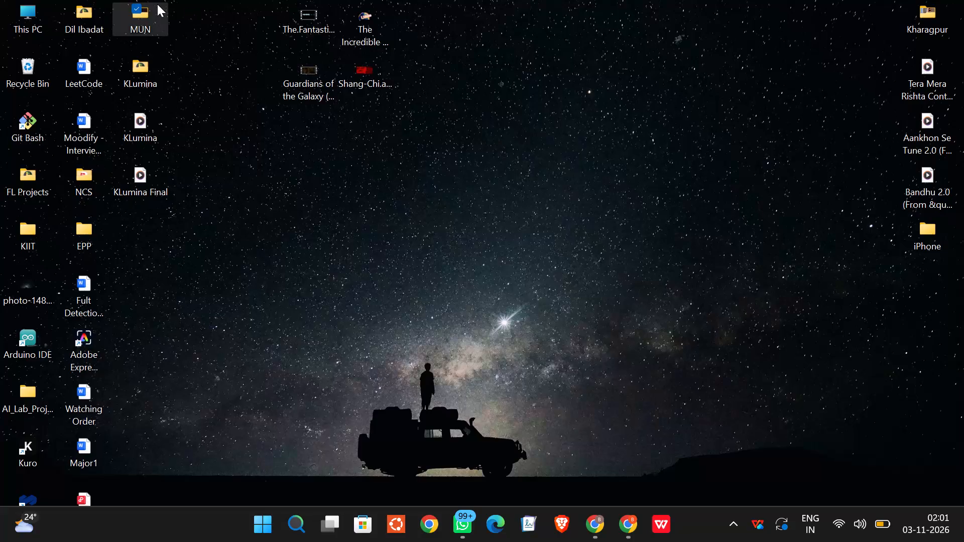
Move the first double delegate's dashboard screenshot from the Personal folder into its Paid subfolder.
double_click(280, 147)
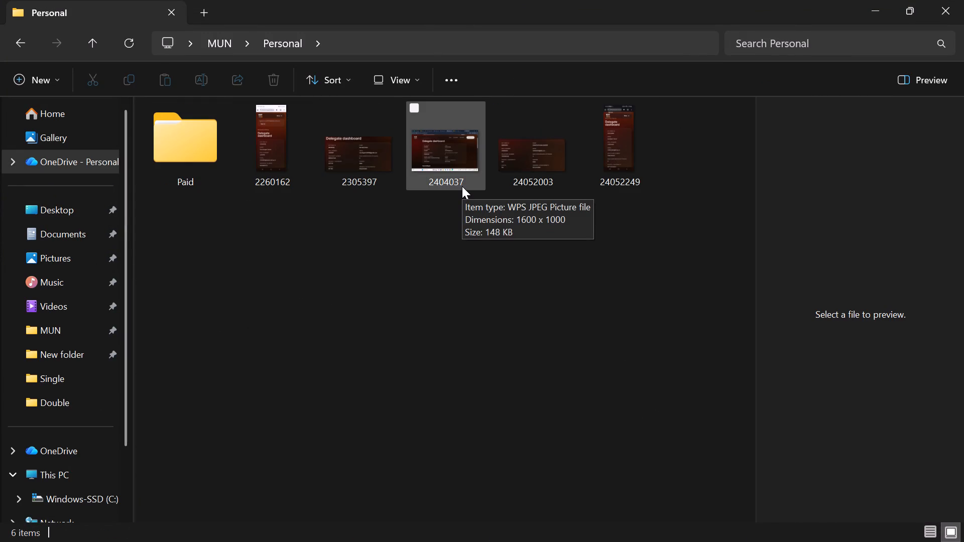
drag(462, 182, 340, 215)
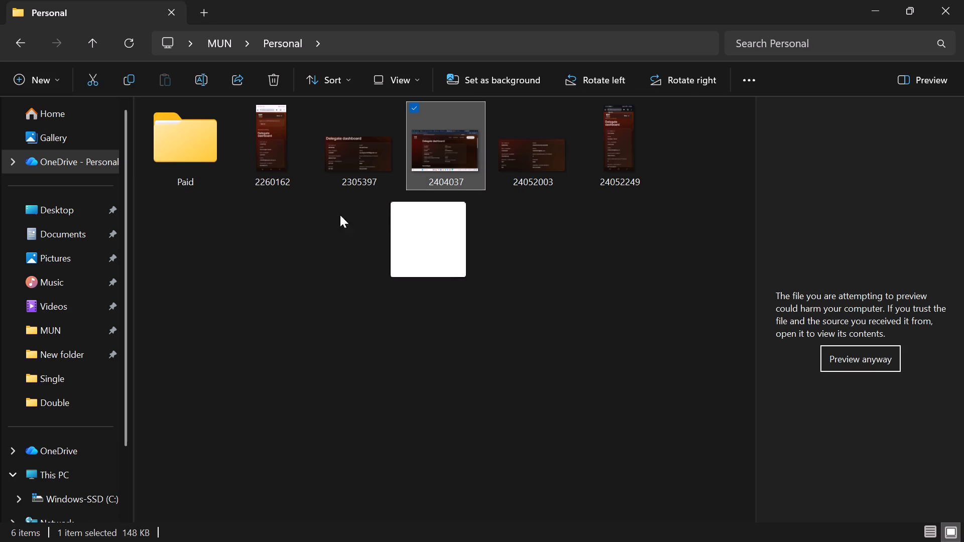
drag(340, 215, 192, 150)
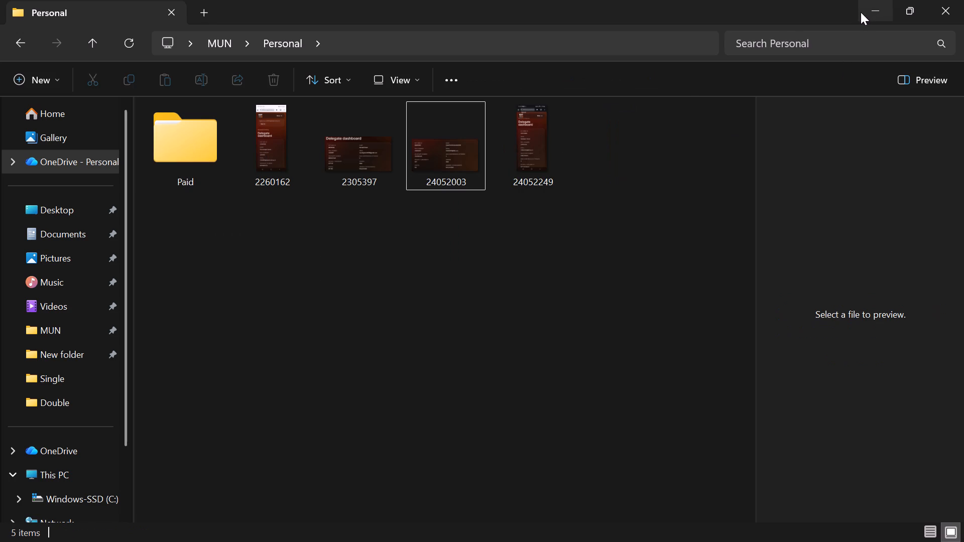
click(861, 12)
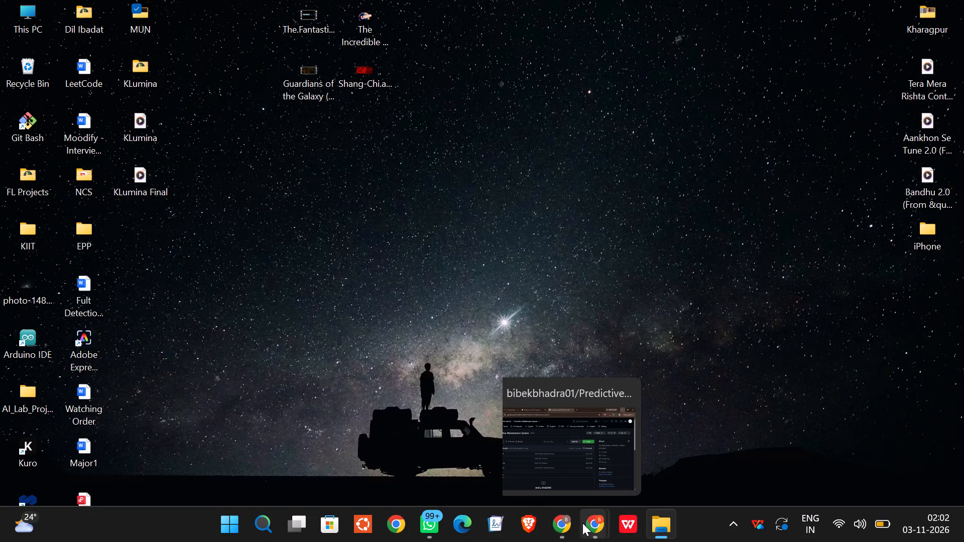
Switch to Google Drive in the browser and create a folder named 2 in Bibek's Double Delegate folder.
click(689, 457)
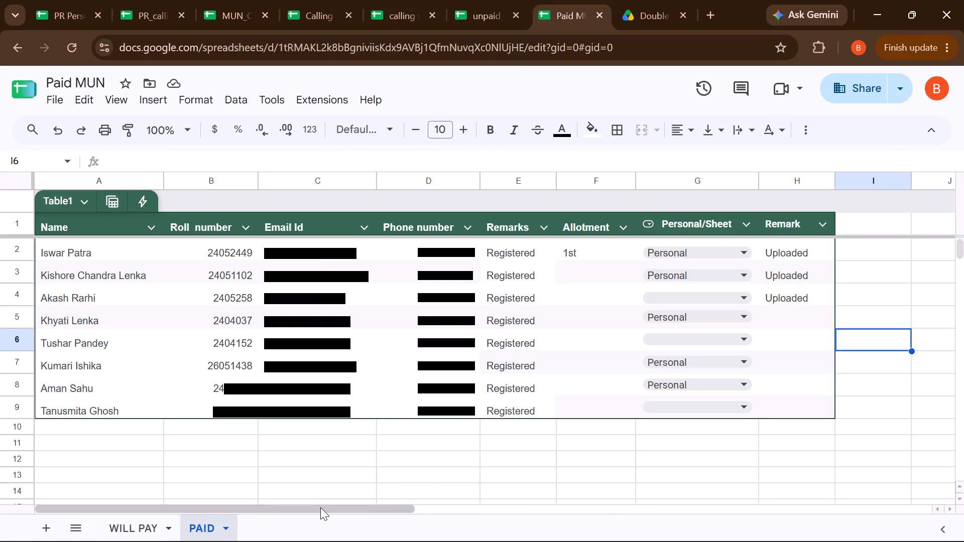
click(660, 17)
click(309, 326)
right_click(309, 326)
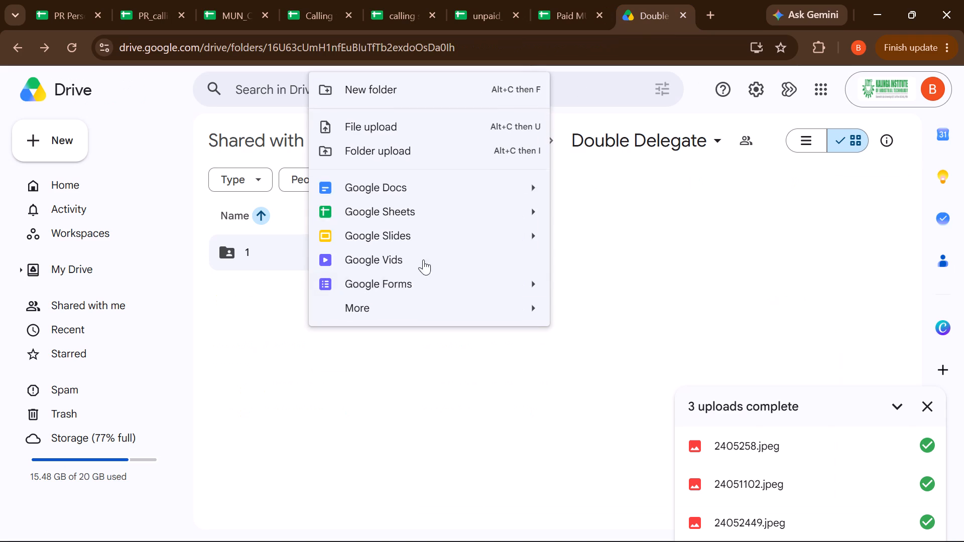
click(441, 84)
key(2)
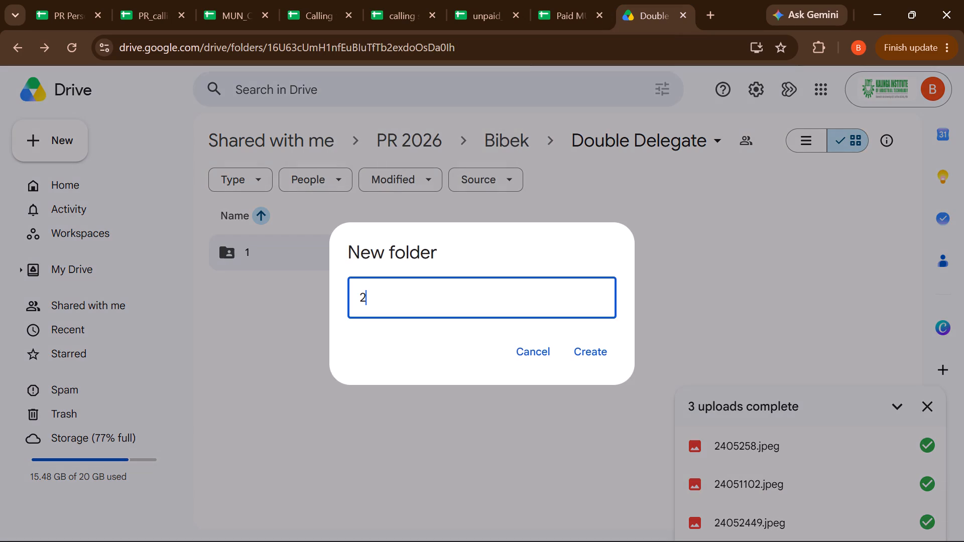
key(Return)
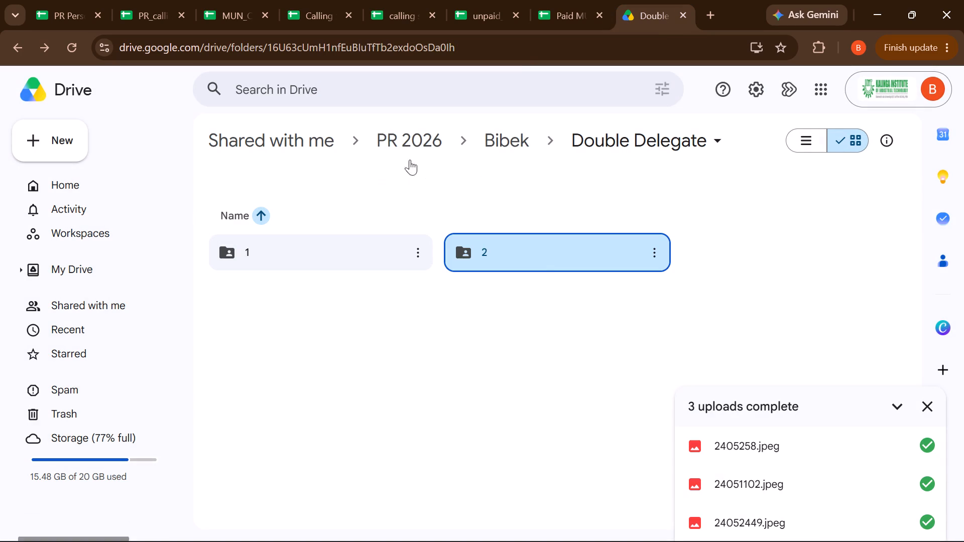
Open folder 2 in Double Delegate and start a file upload into it.
double_click(546, 260)
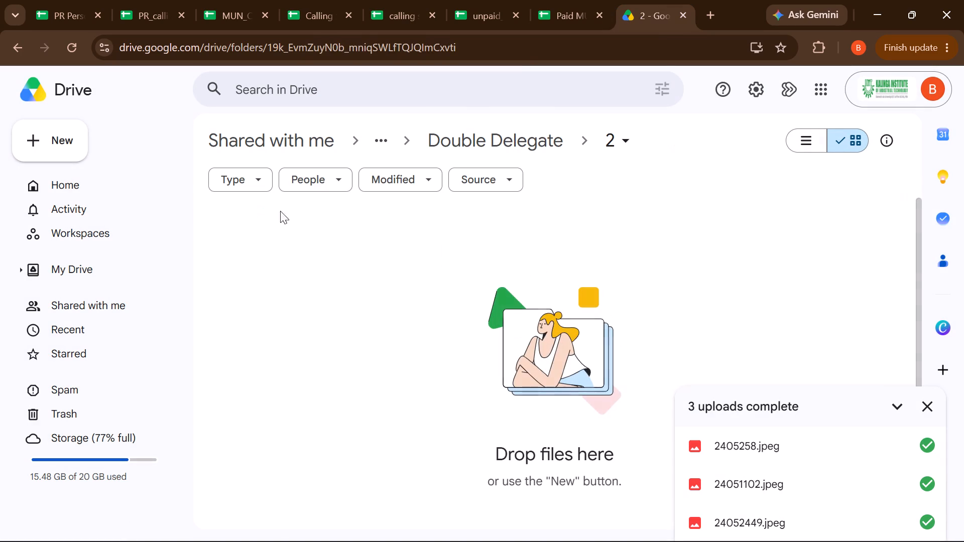
click(48, 130)
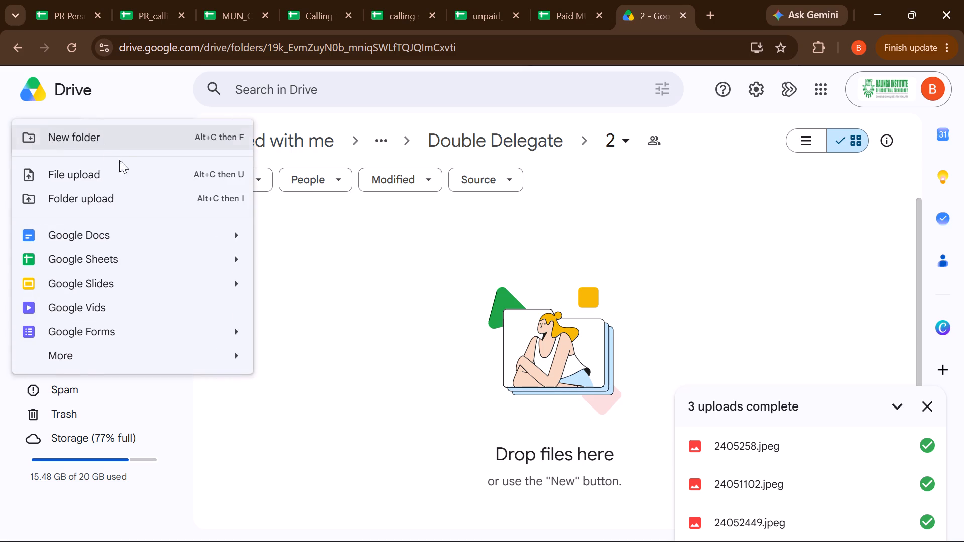
click(121, 173)
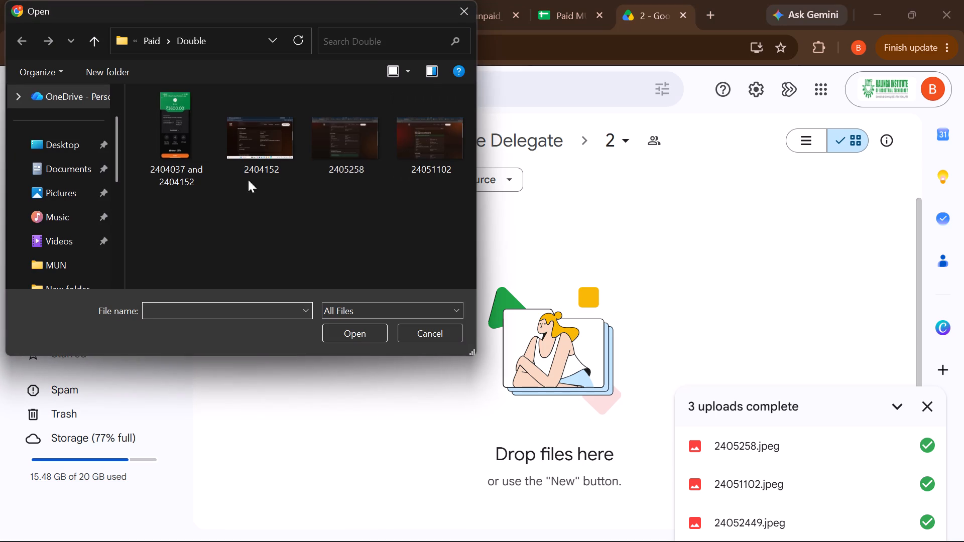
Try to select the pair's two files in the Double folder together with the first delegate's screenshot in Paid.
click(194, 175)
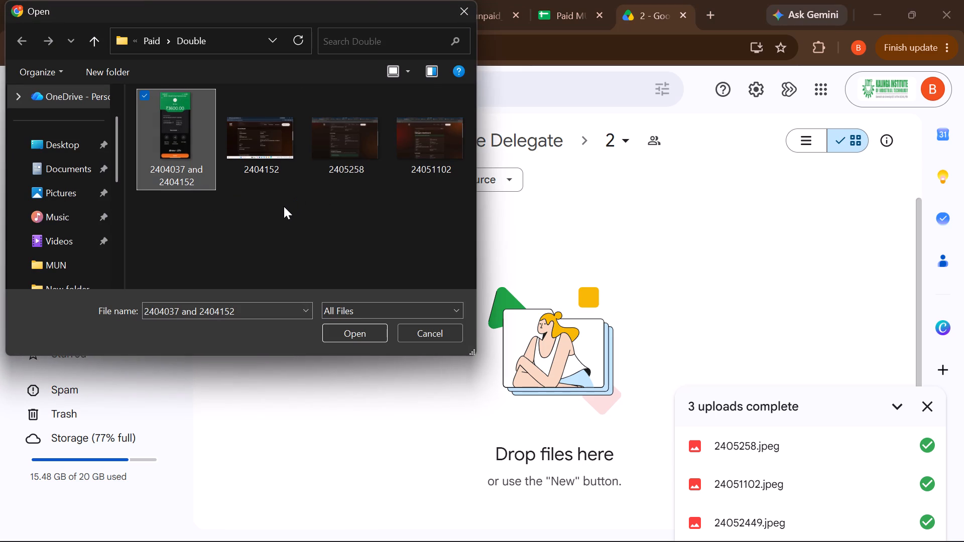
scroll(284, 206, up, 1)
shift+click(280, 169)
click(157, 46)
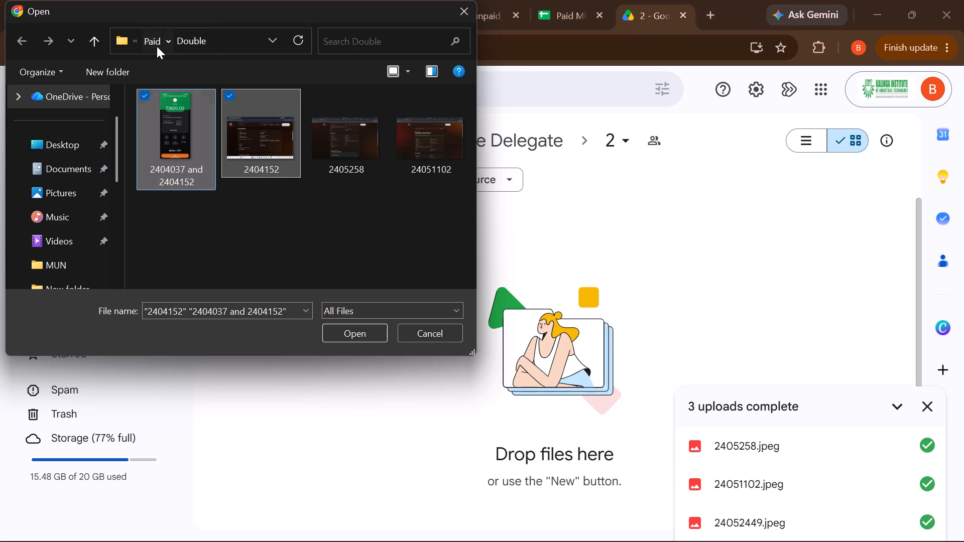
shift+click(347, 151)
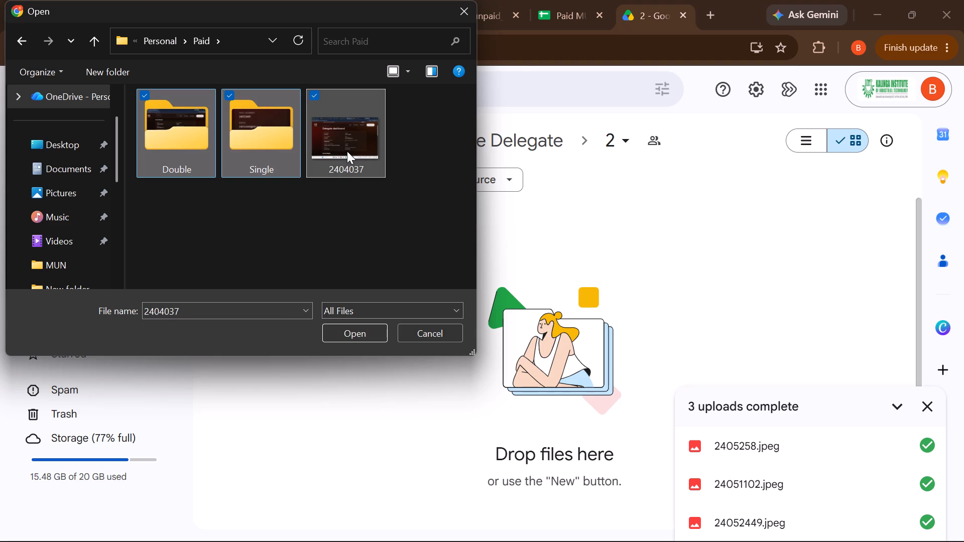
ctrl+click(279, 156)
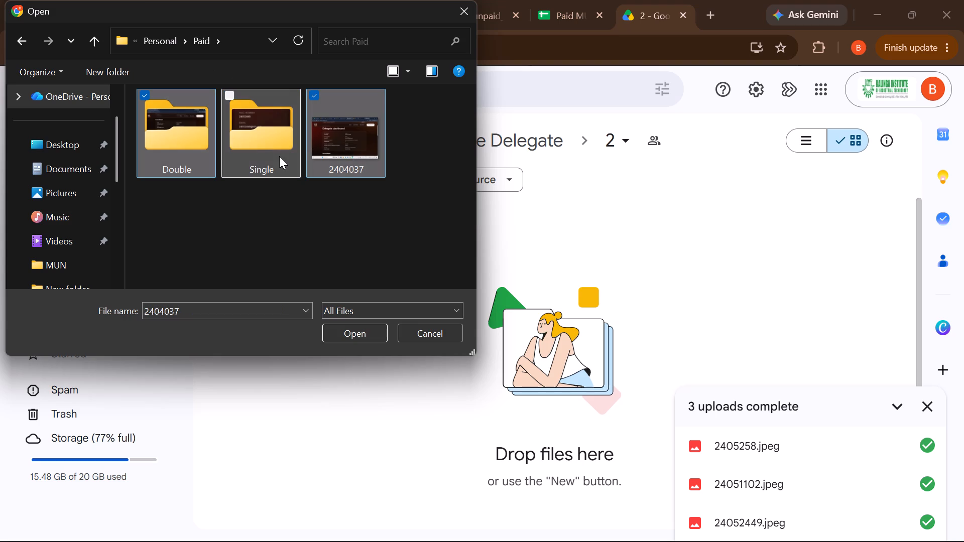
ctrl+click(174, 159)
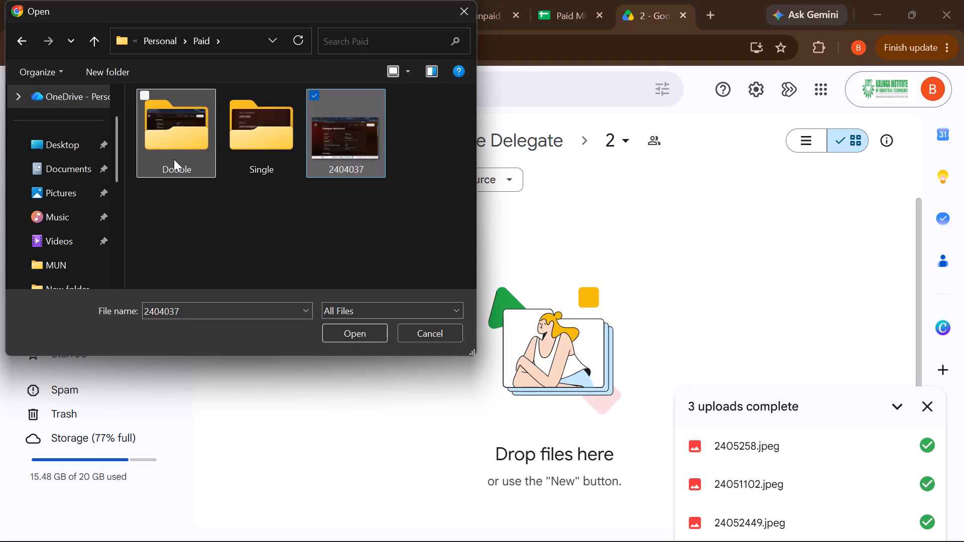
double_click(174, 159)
Upload the pair's shared payment screenshot and the second delegate's screenshot from the Double folder to Drive folder 2.
click(185, 188)
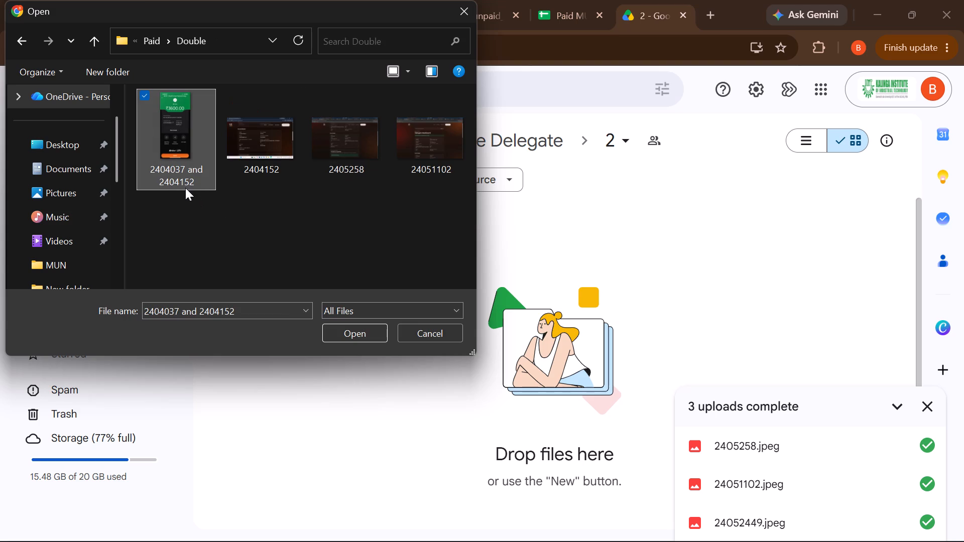
ctrl+click(256, 170)
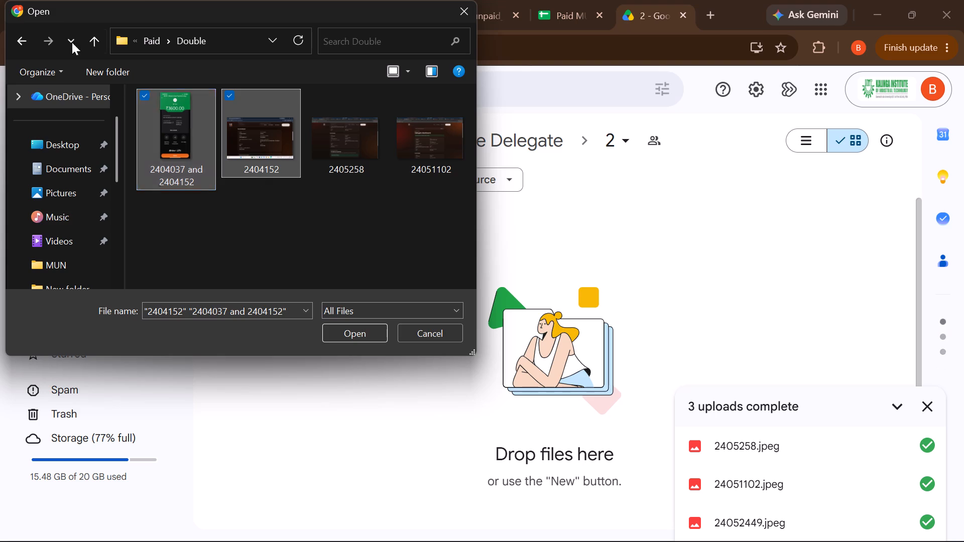
click(348, 331)
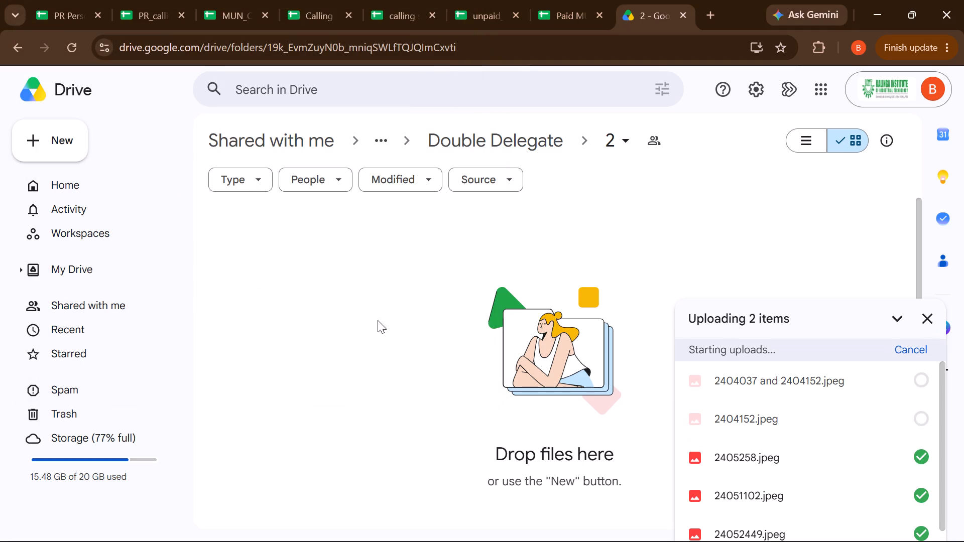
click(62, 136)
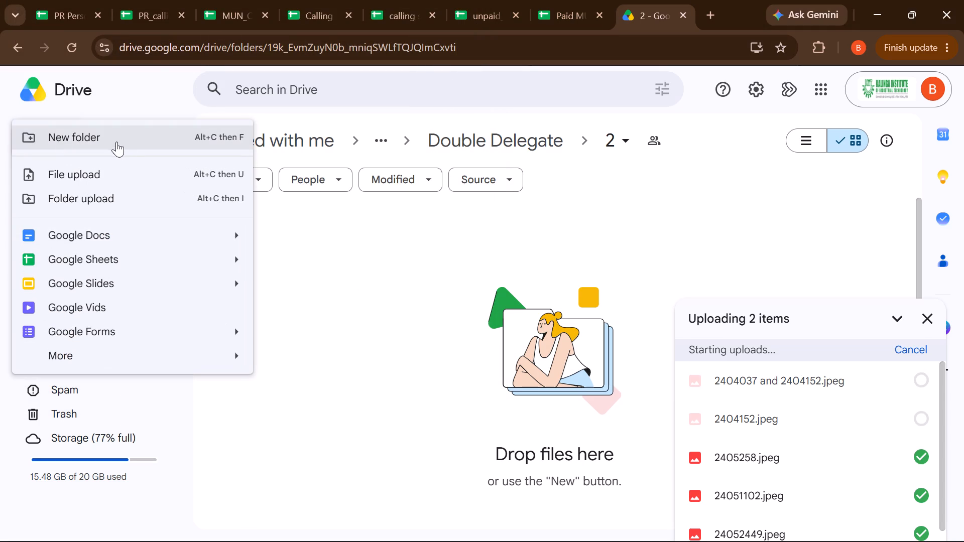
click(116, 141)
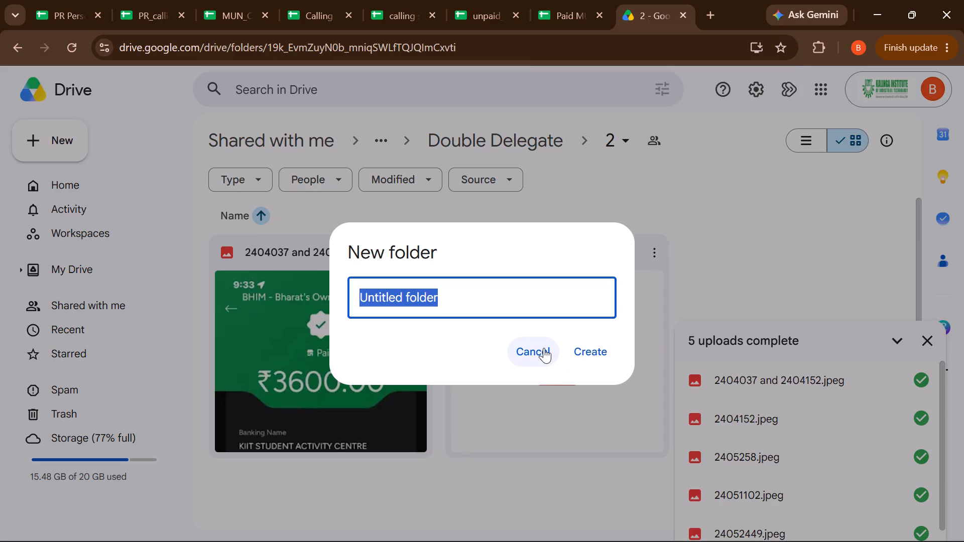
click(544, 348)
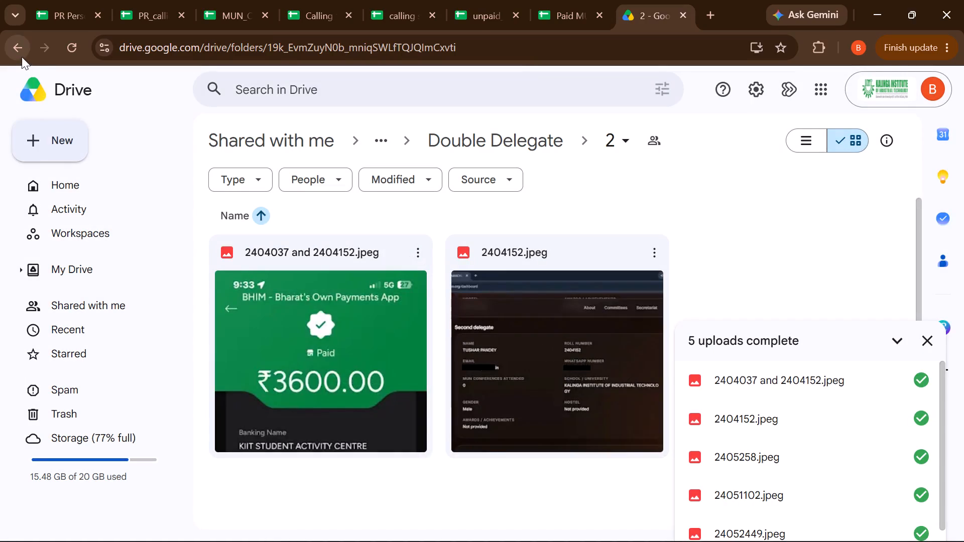
Upload the first delegate's dashboard screenshot from the local Paid folder to Drive folder 2, and dismiss the upload list.
click(46, 135)
click(101, 173)
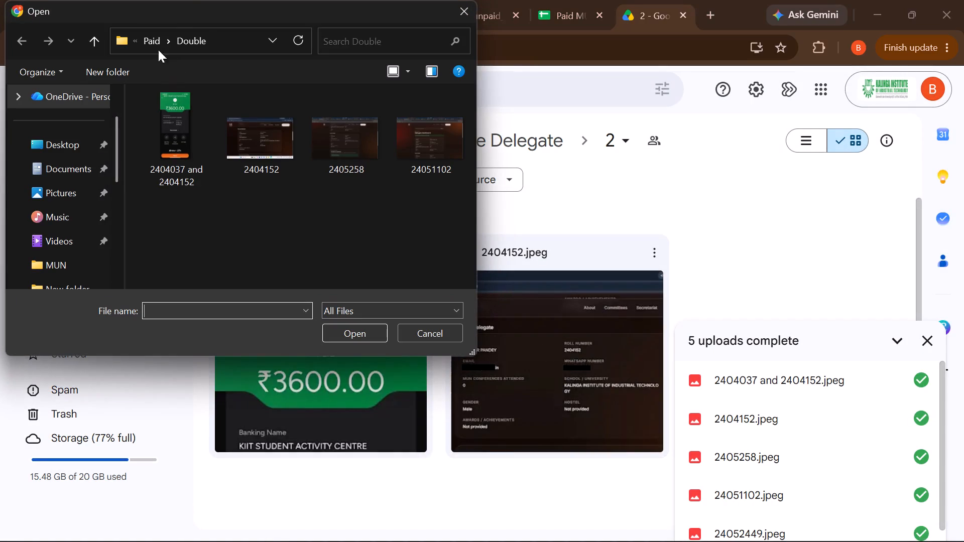
click(148, 39)
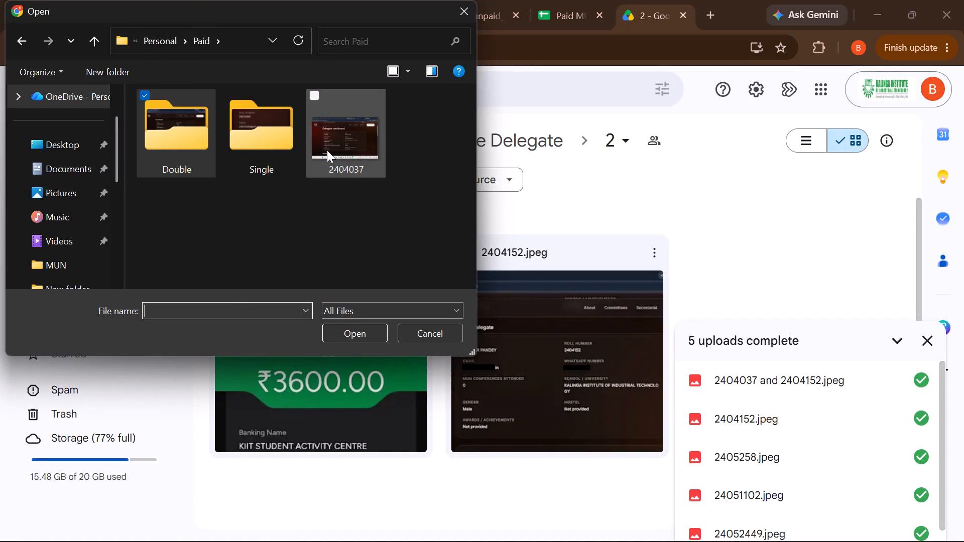
click(327, 150)
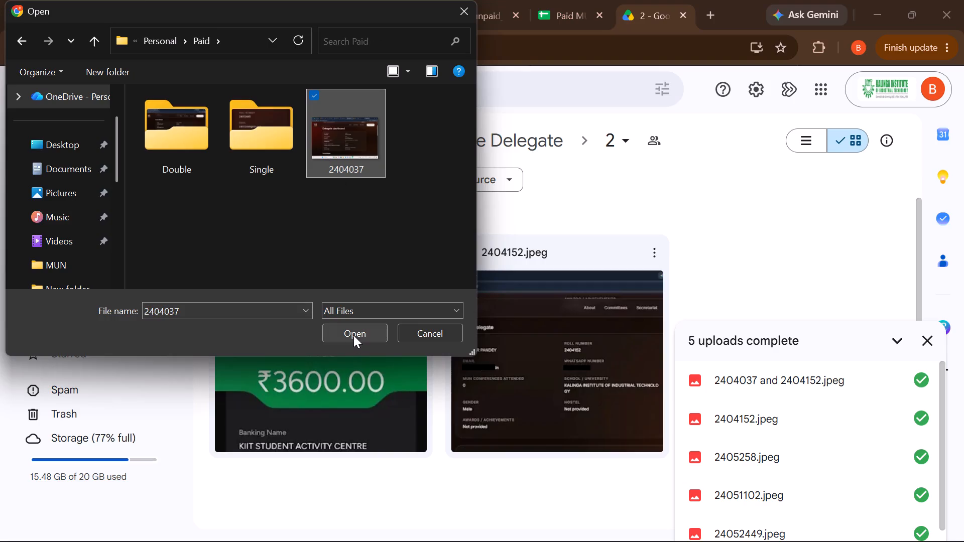
click(353, 335)
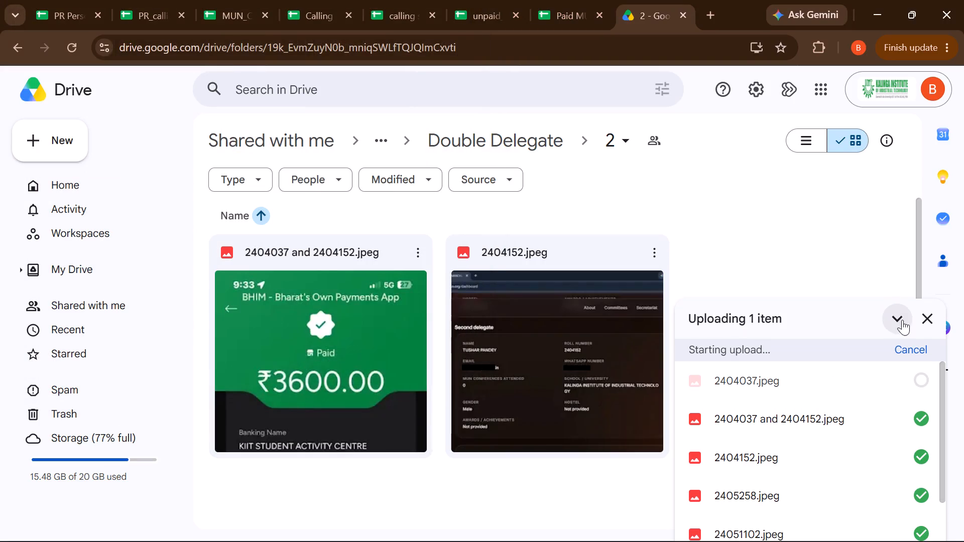
click(916, 323)
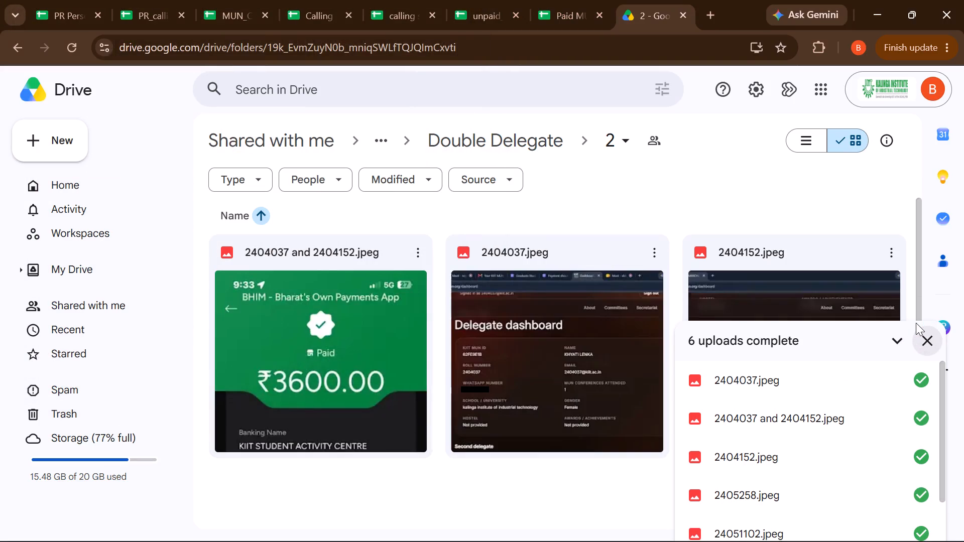
click(923, 336)
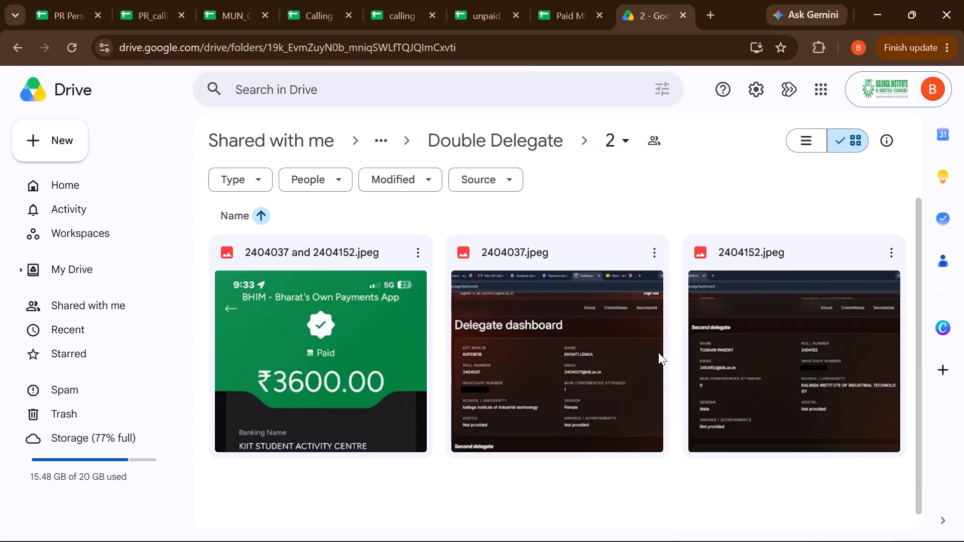
Switch to the local Personal folder and look through its four remaining delegate screenshots, checking names and roll numbers.
key(alt+Tab)
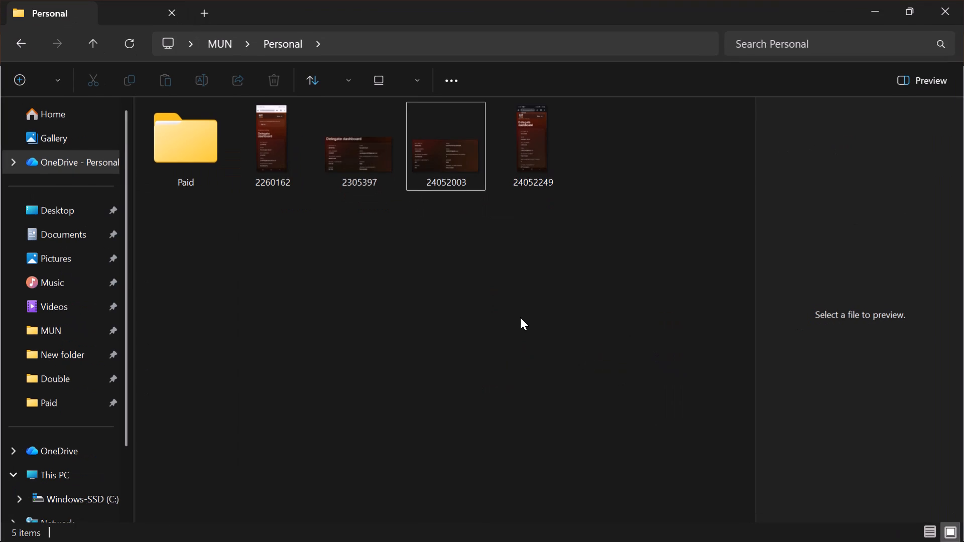
click(520, 317)
double_click(296, 168)
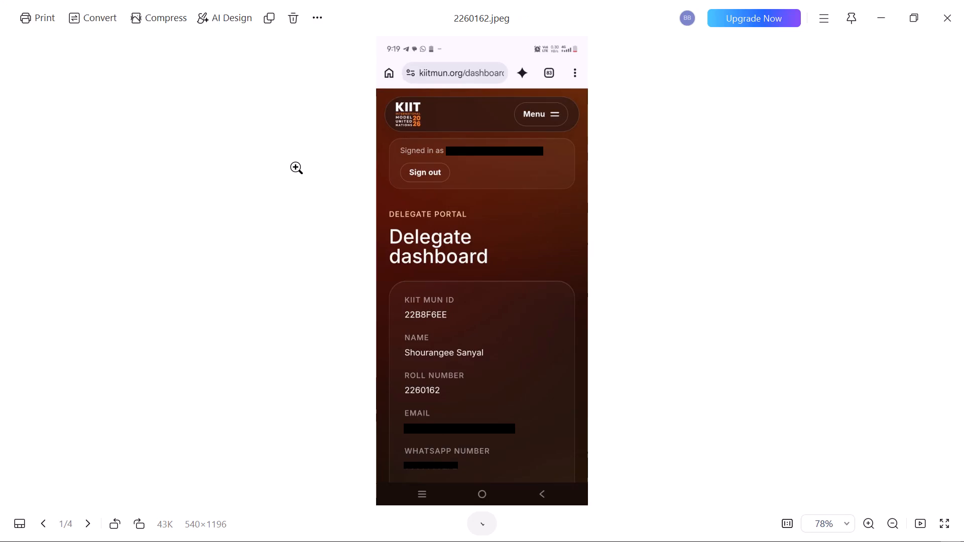
key(Right)
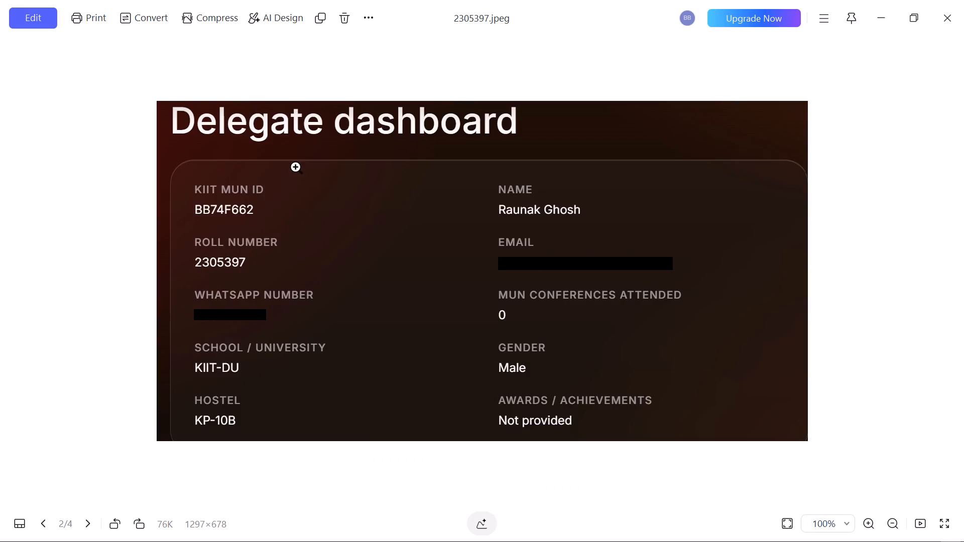
key(Right)
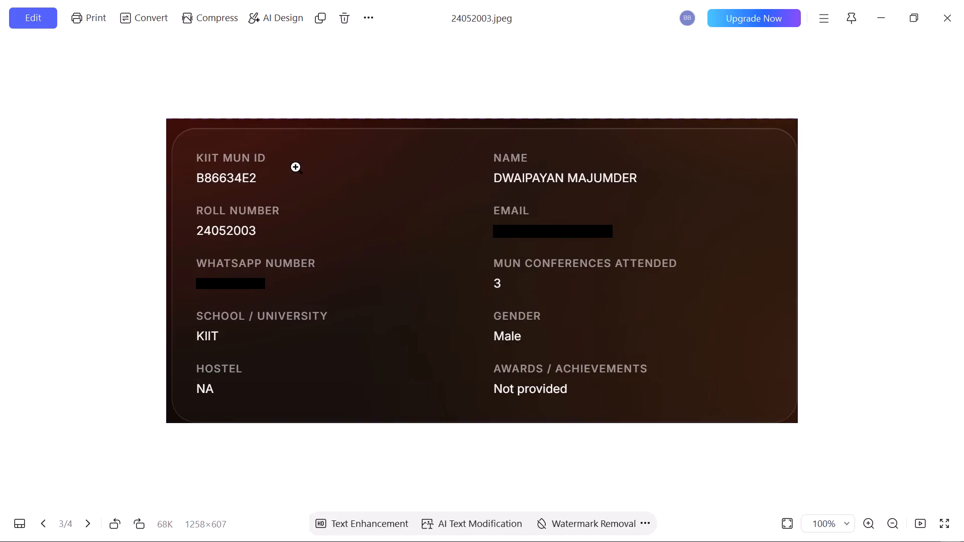
key(Right)
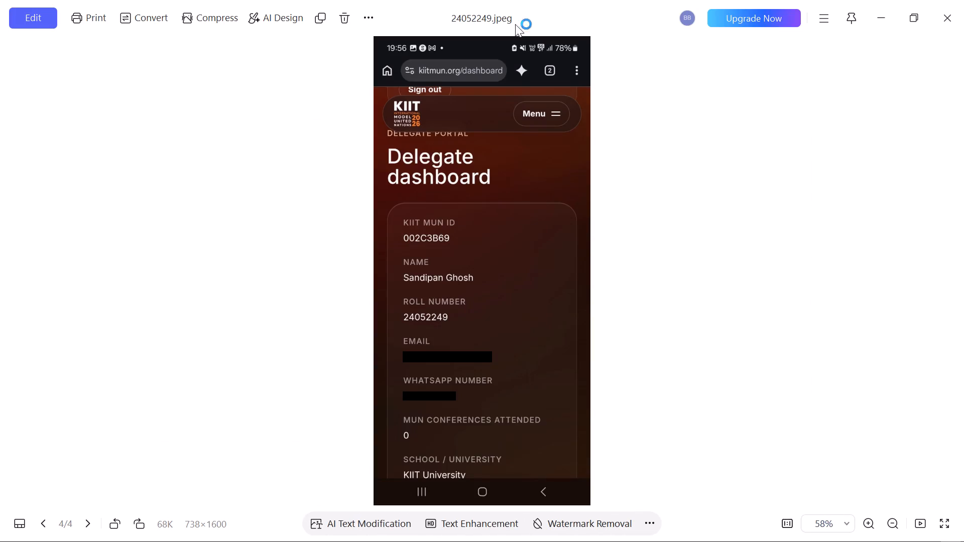
Close the image viewer and move the remaining delegate screenshot from the local Paid folder into its Double subfolder.
click(943, 12)
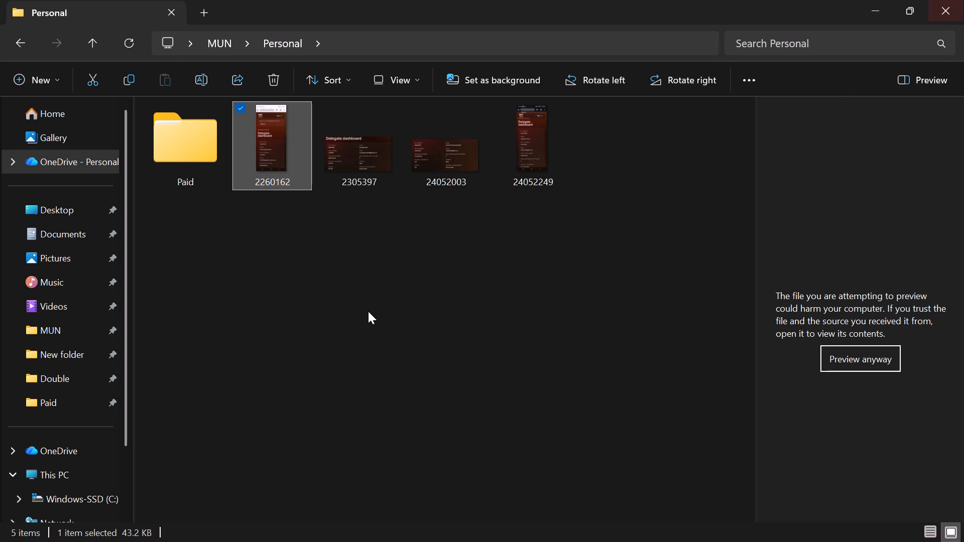
click(368, 311)
double_click(154, 150)
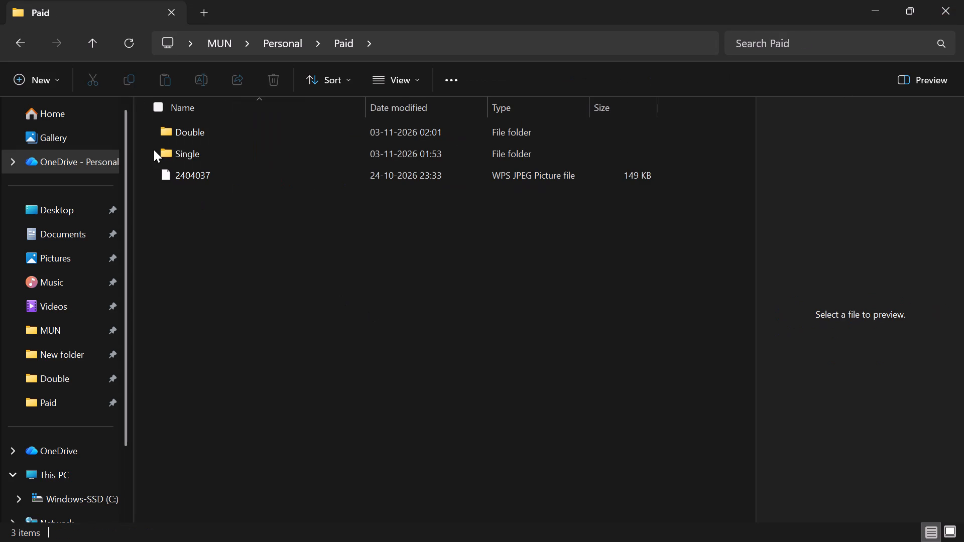
click(214, 174)
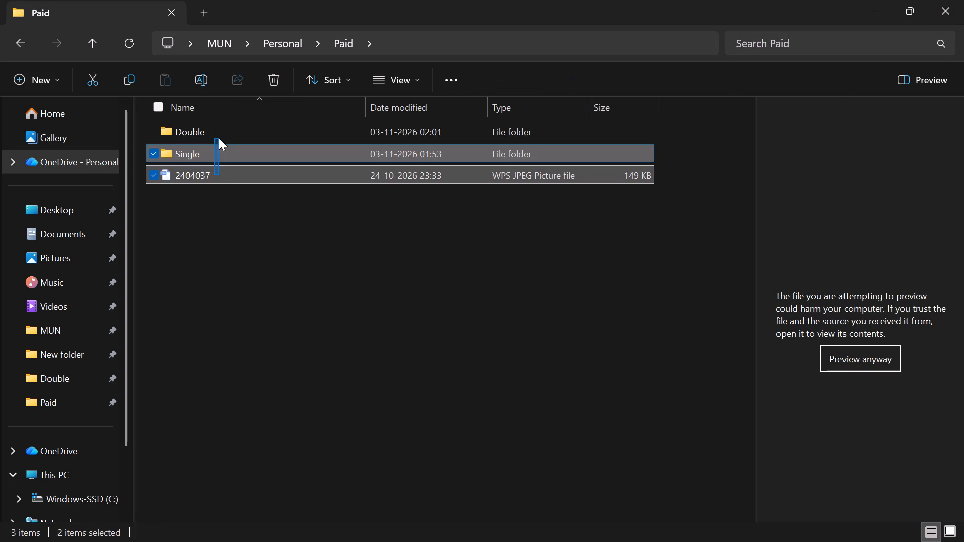
drag(217, 174, 179, 128)
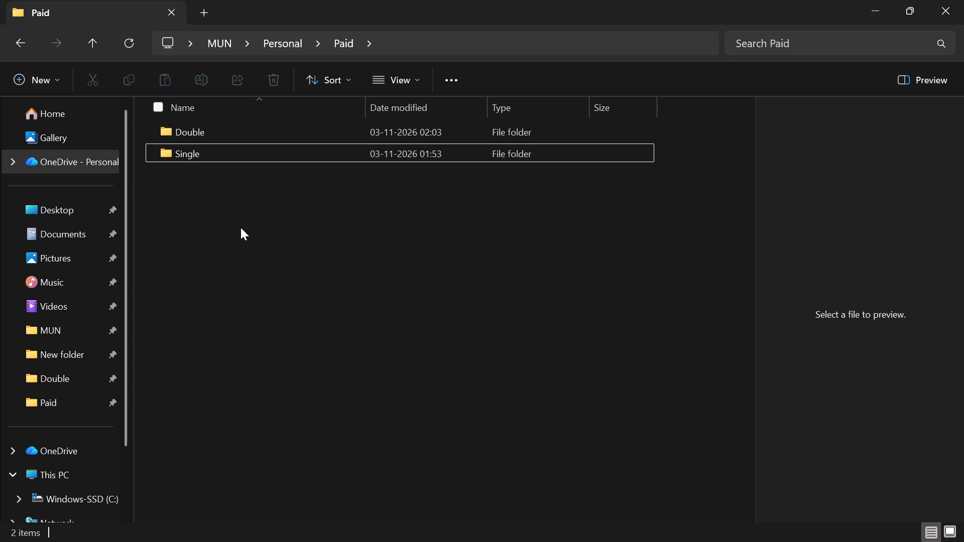
double_click(240, 227)
Switch to the WhatsApp window.
key(alt+Tab)
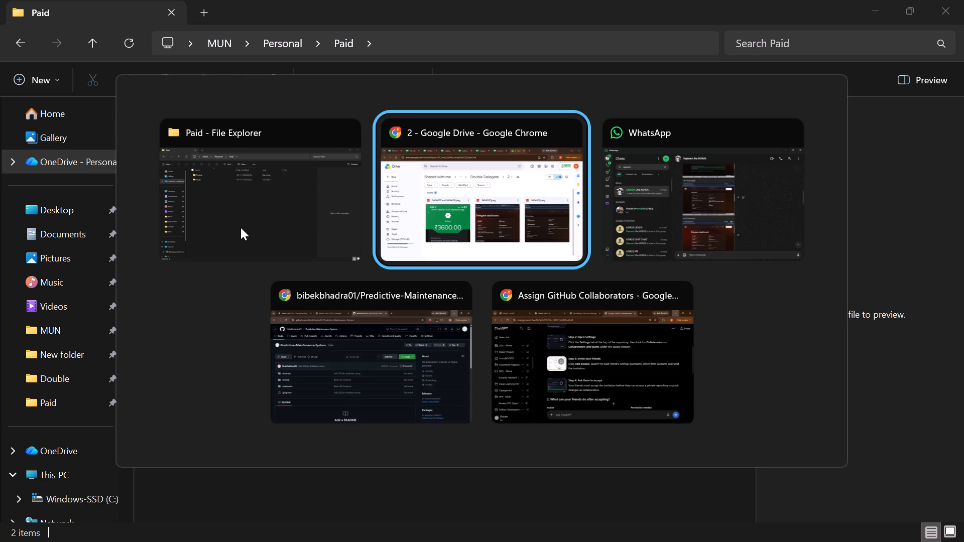
key(alt+Tab)
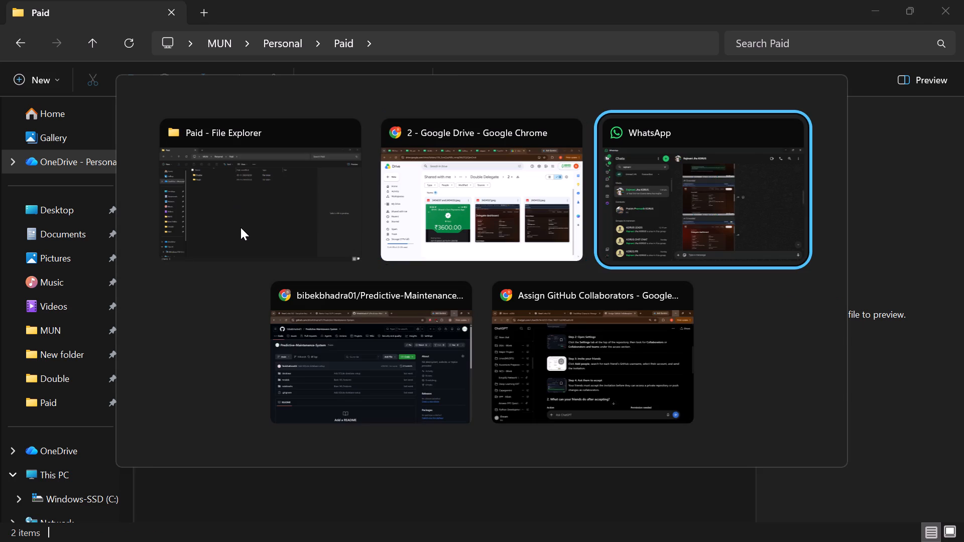